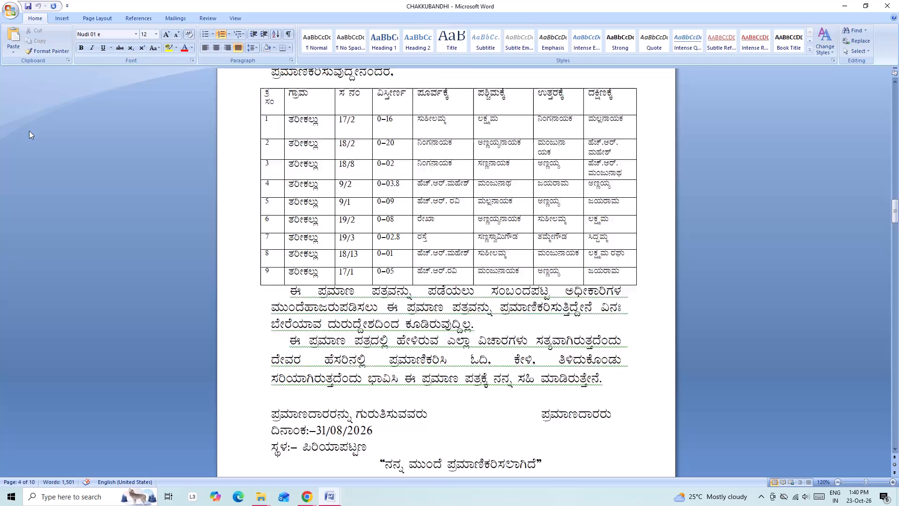
Look through the affidavits on pages 2 to 4 of the CHAKKUBANDHI document, including the nine-row land table.
scroll(29, 131, up, 20)
scroll(29, 131, up, 3)
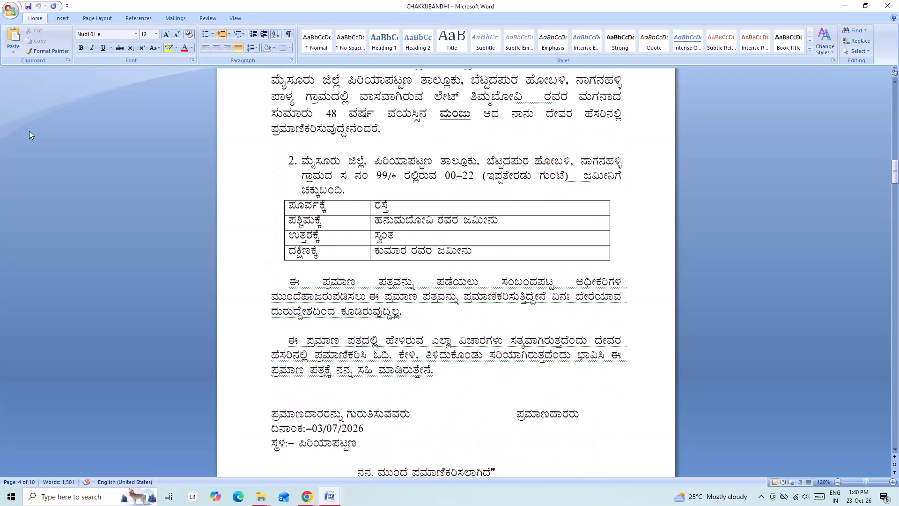
scroll(29, 131, up, 3)
scroll(64, 260, up, 4)
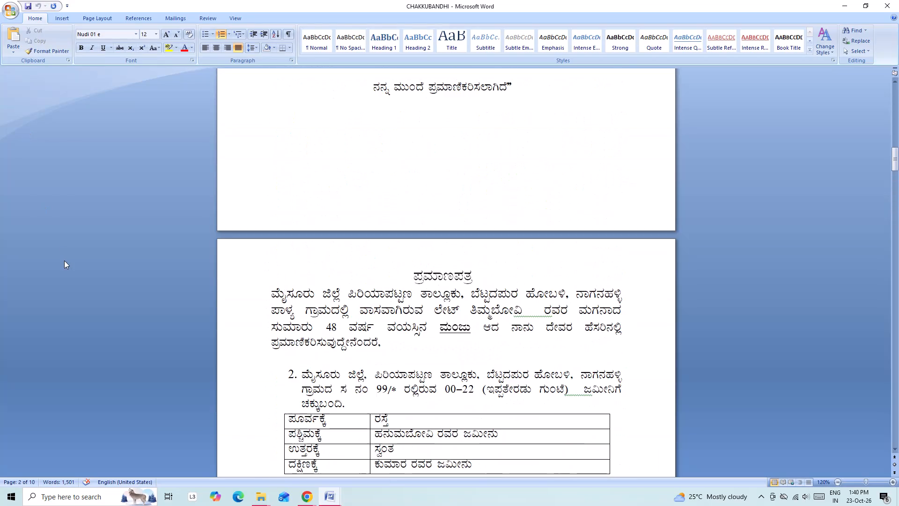
scroll(64, 260, up, 15)
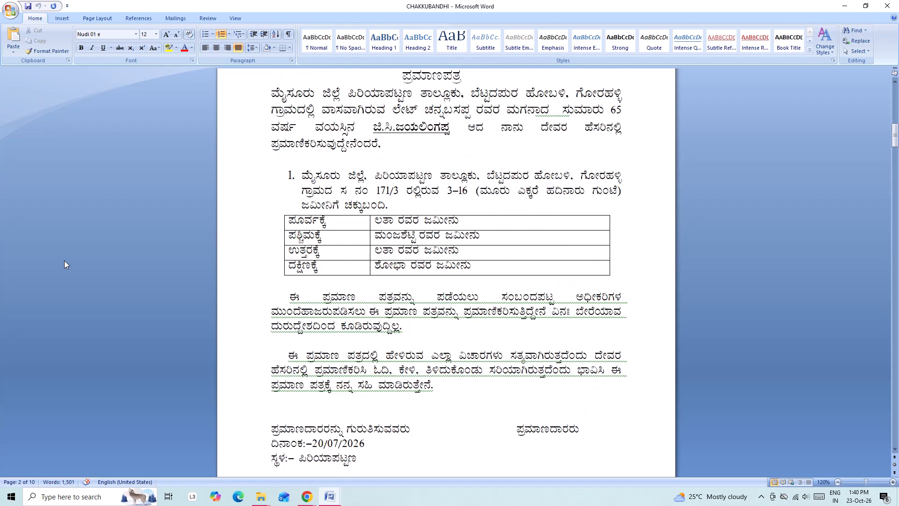
scroll(64, 260, up, 2)
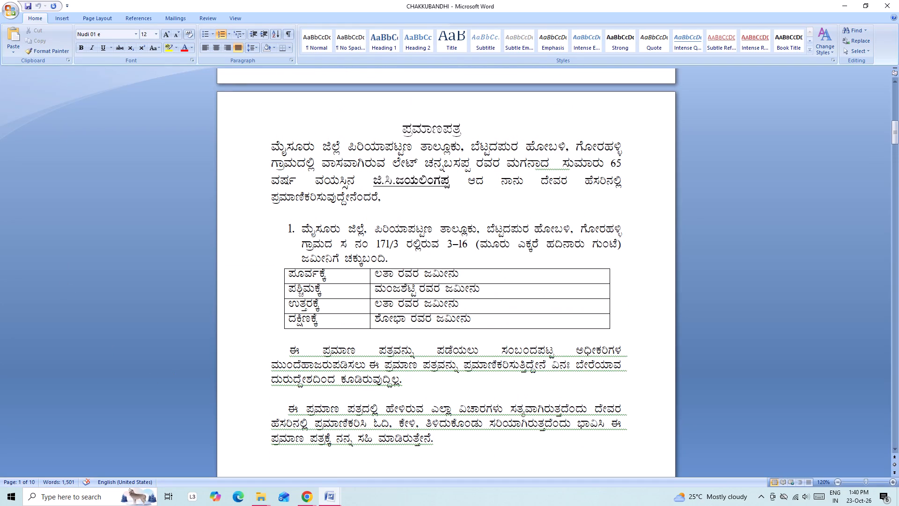
scroll(449, 505, up, 4)
scroll(436, 451, down, 16)
scroll(436, 451, down, 5)
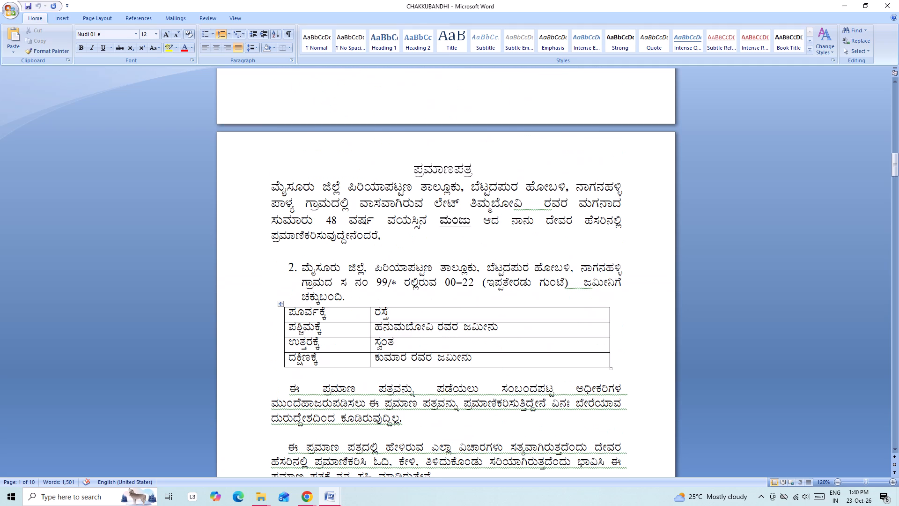
scroll(436, 451, down, 16)
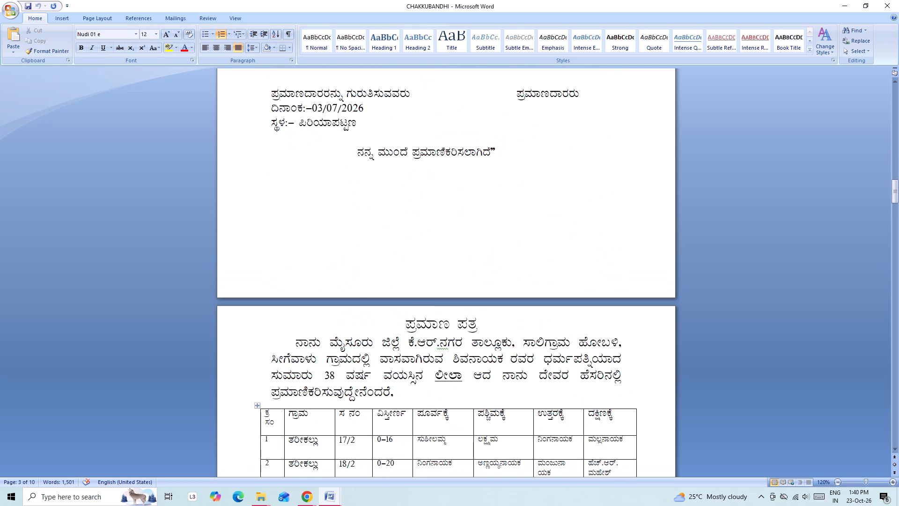
scroll(436, 451, down, 4)
scroll(436, 451, up, 3)
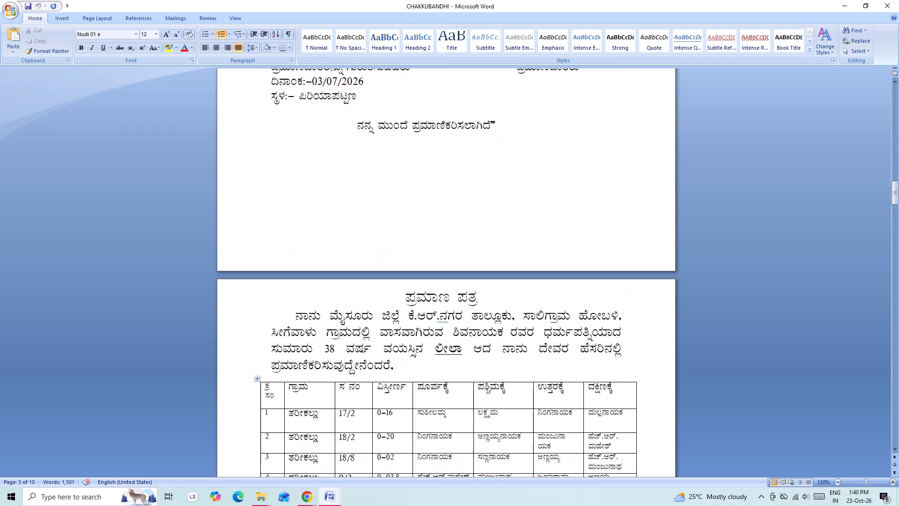
scroll(436, 451, up, 4)
scroll(436, 451, down, 9)
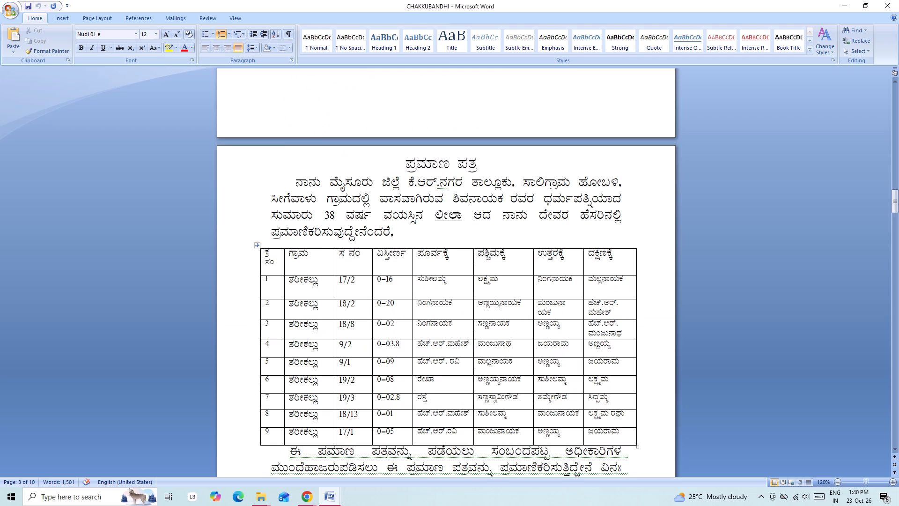
scroll(436, 451, down, 9)
scroll(436, 451, up, 6)
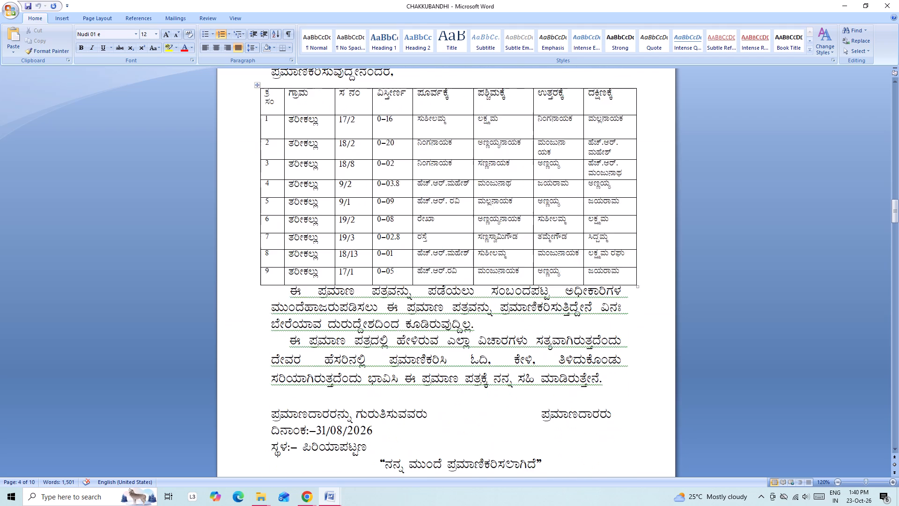
scroll(436, 451, up, 20)
scroll(436, 451, up, 9)
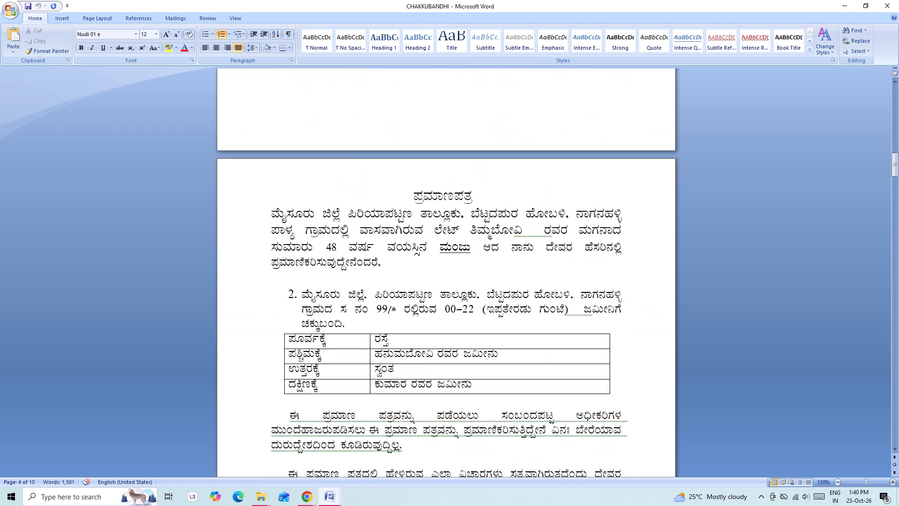
scroll(436, 451, up, 15)
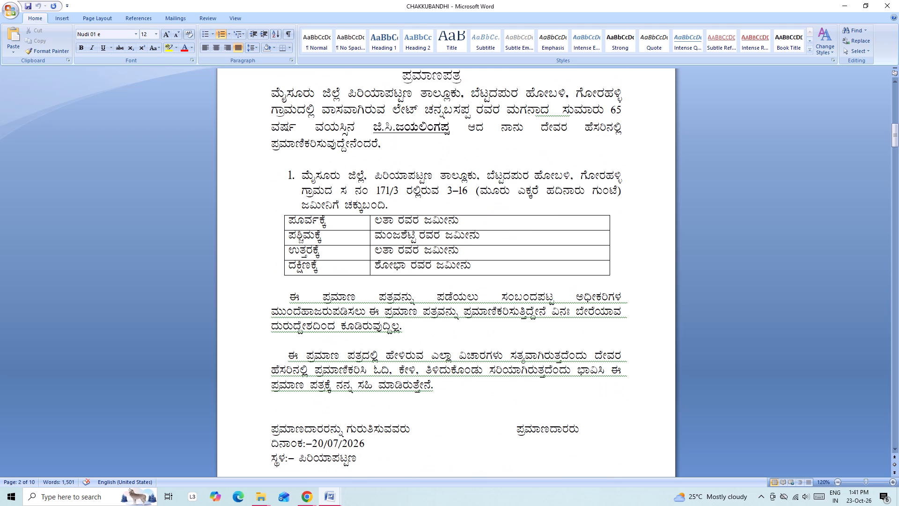
Examine the seven numbered land-boundary entries and their tables on page 1 of the CHAKKUBANDHI document.
scroll(485, 283, up, 12)
right_click(485, 283)
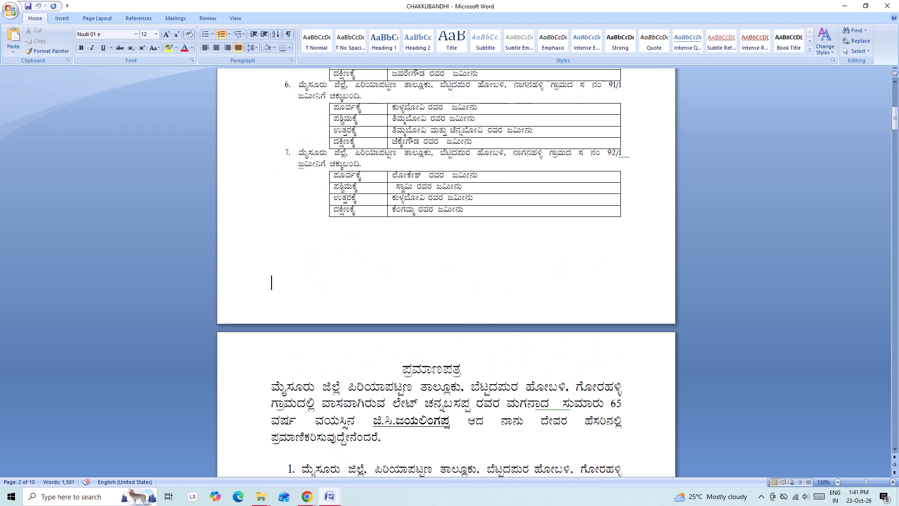
click(383, 292)
scroll(383, 292, up, 2)
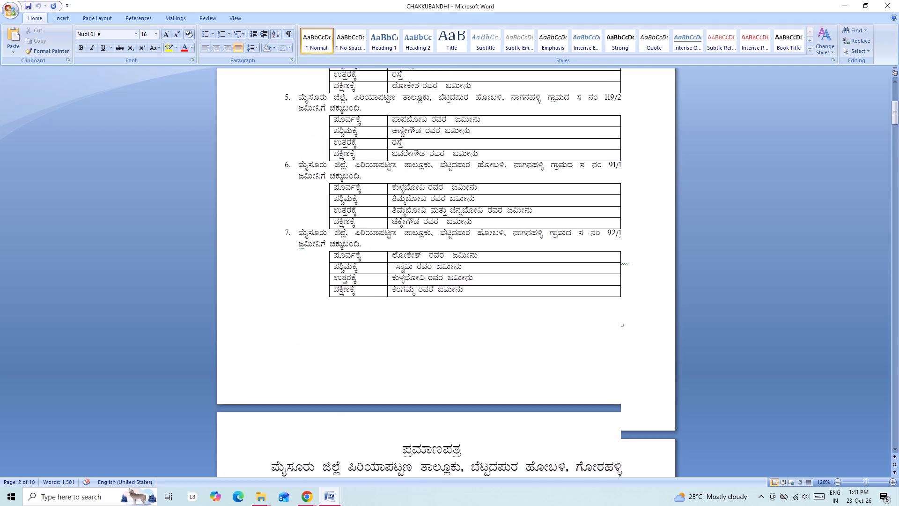
scroll(383, 292, up, 18)
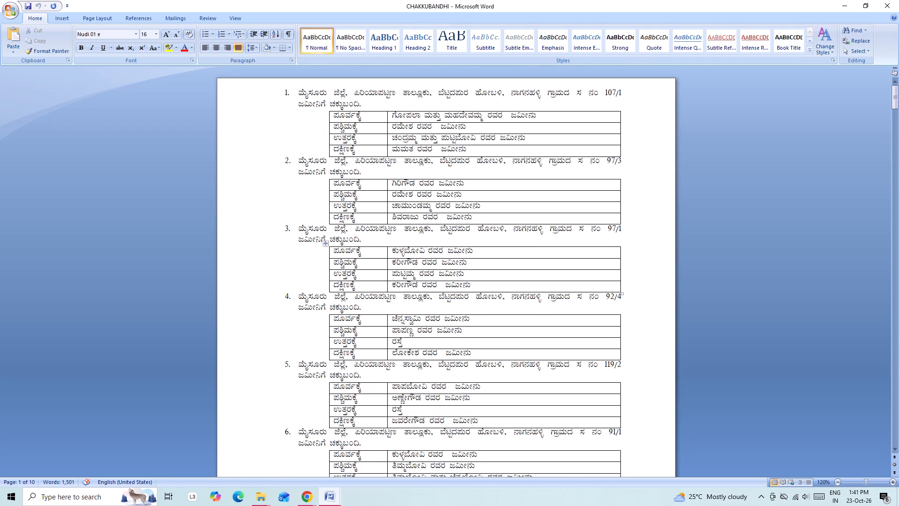
scroll(383, 292, up, 3)
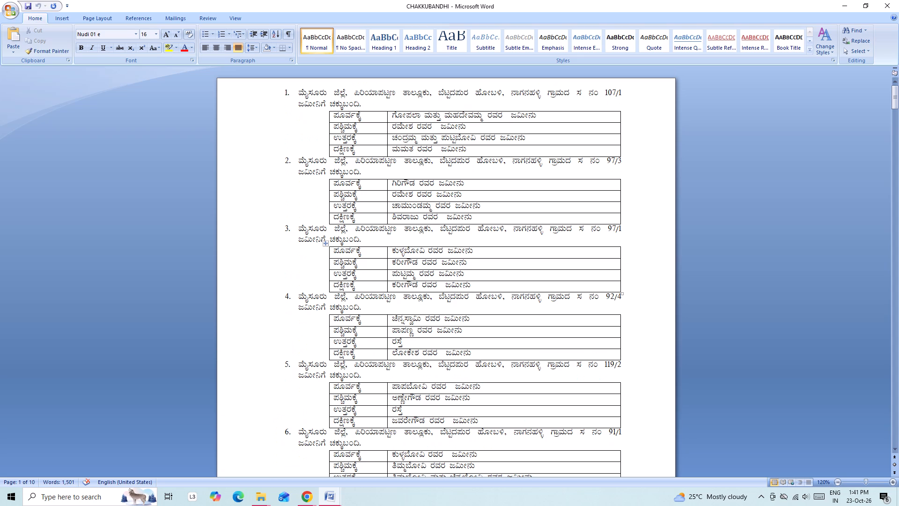
Review the land-boundary affidavits again from page 1 down to the affidavit with the nine-row land table on page 4.
scroll(383, 292, down, 4)
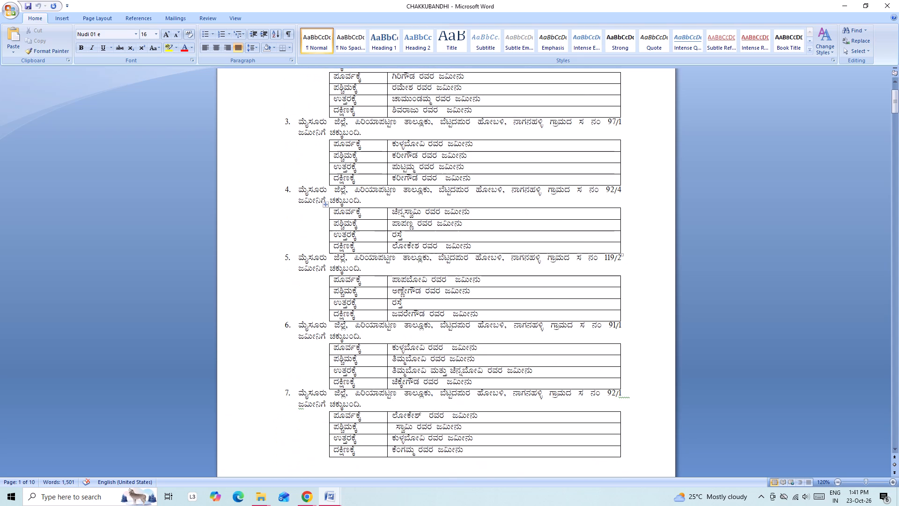
scroll(383, 292, down, 18)
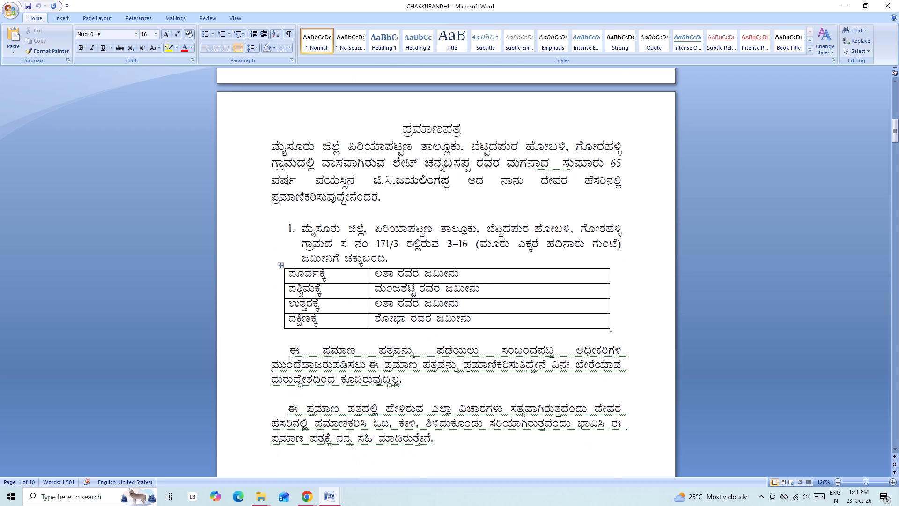
scroll(383, 292, down, 6)
scroll(383, 292, up, 4)
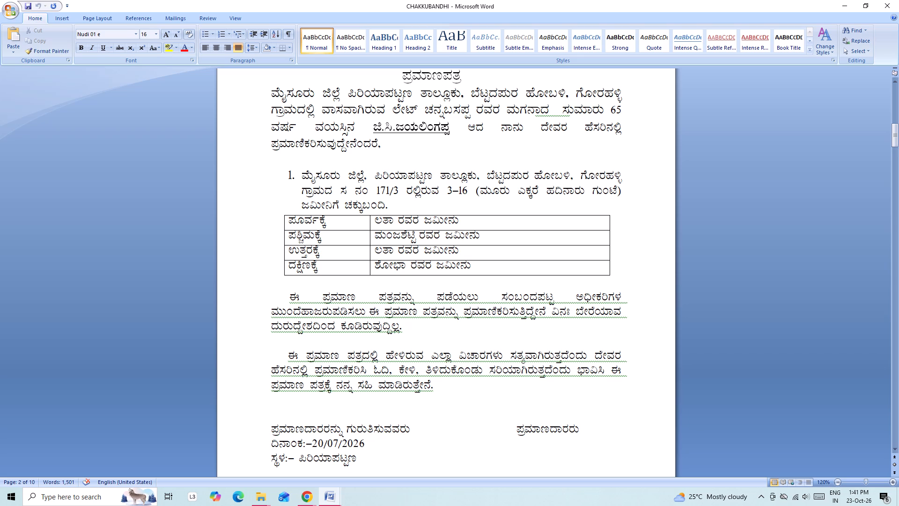
scroll(454, 263, down, 19)
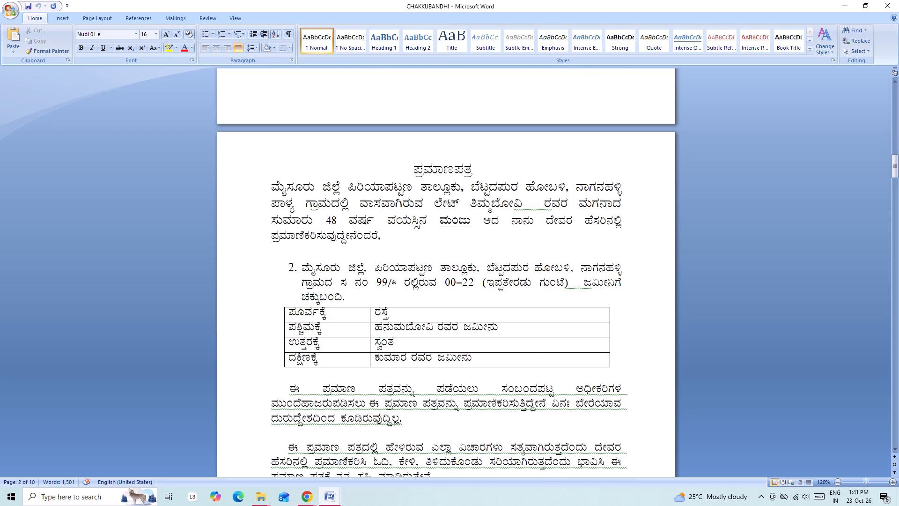
scroll(430, 286, down, 10)
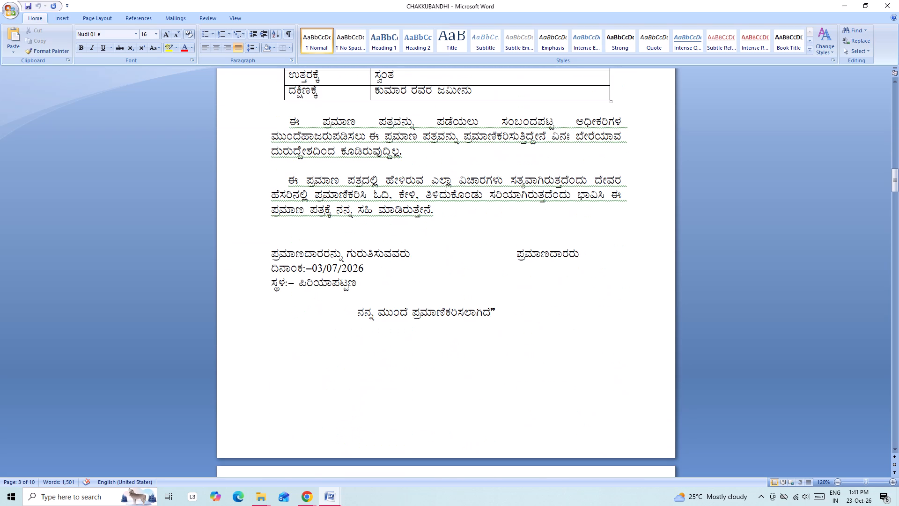
scroll(430, 286, down, 10)
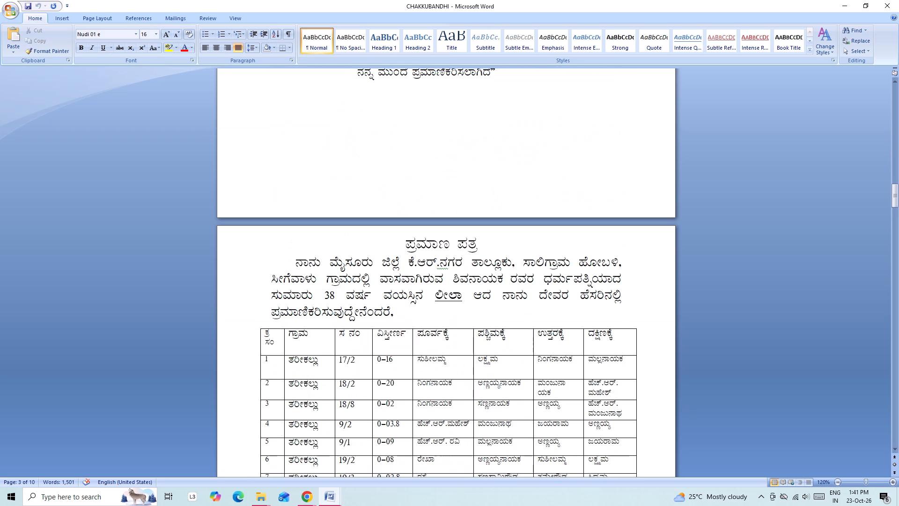
scroll(430, 286, down, 7)
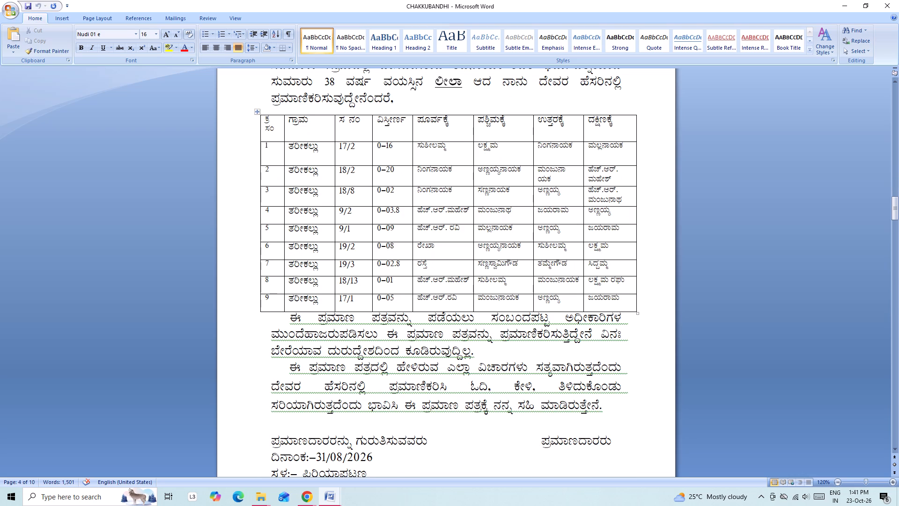
scroll(430, 286, up, 3)
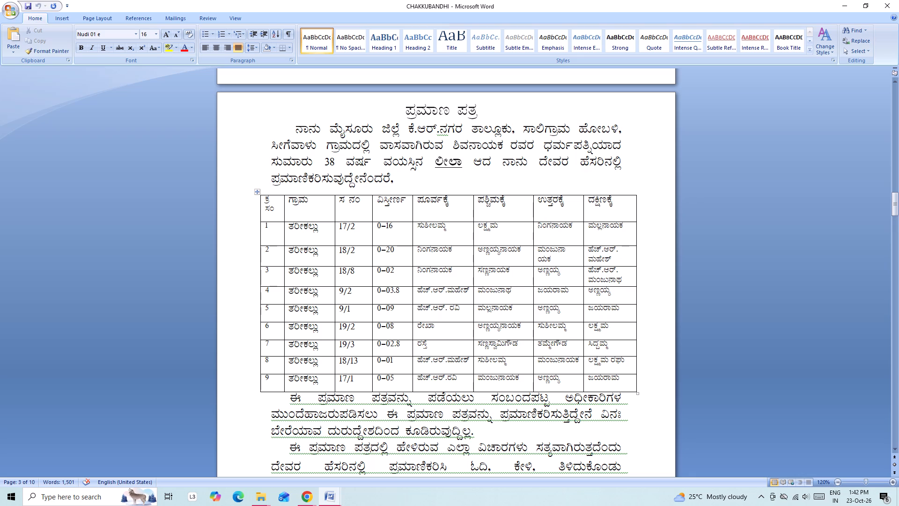
Switch to the vamsharuksha document and examine the family-tree affidavit dated 23/10/2026.
click(325, 491)
click(654, 469)
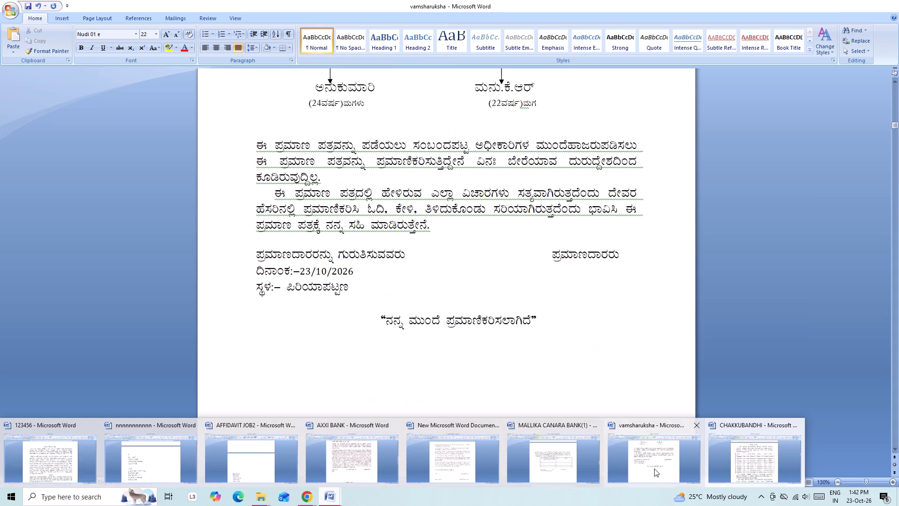
scroll(510, 417, up, 8)
scroll(510, 417, down, 1)
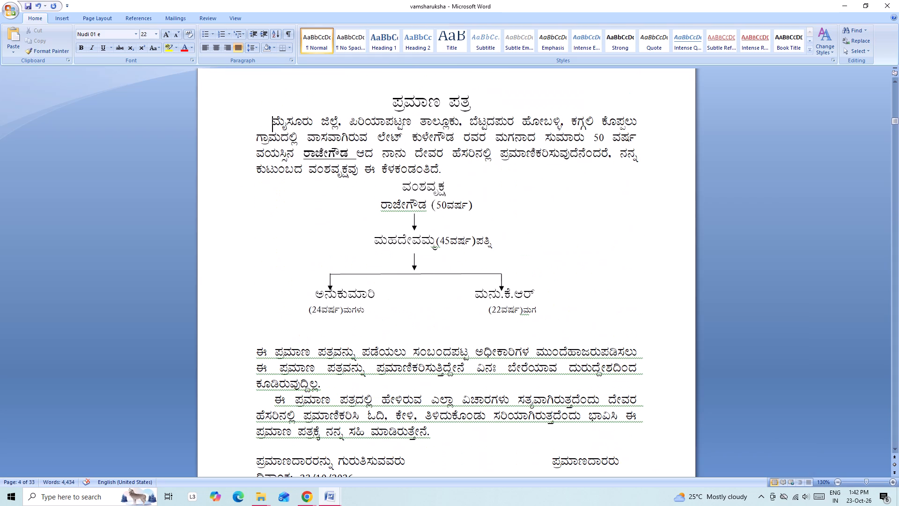
scroll(510, 417, down, 1)
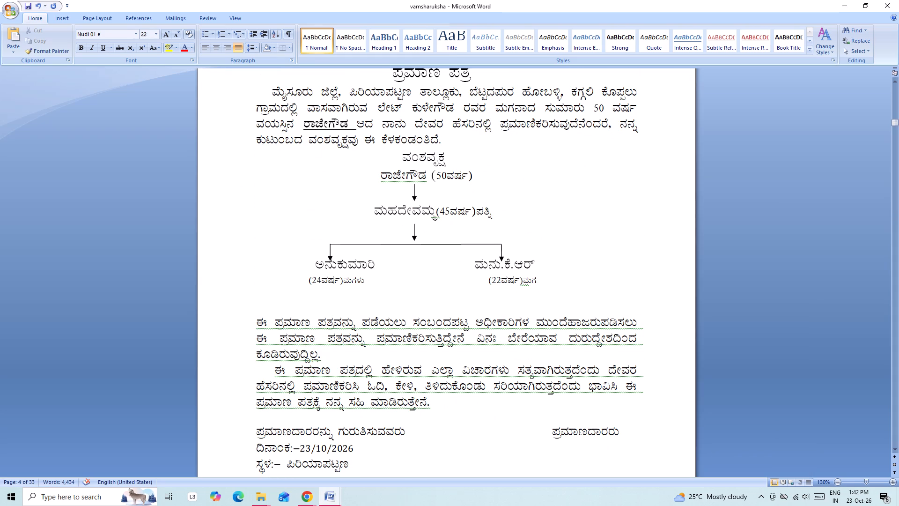
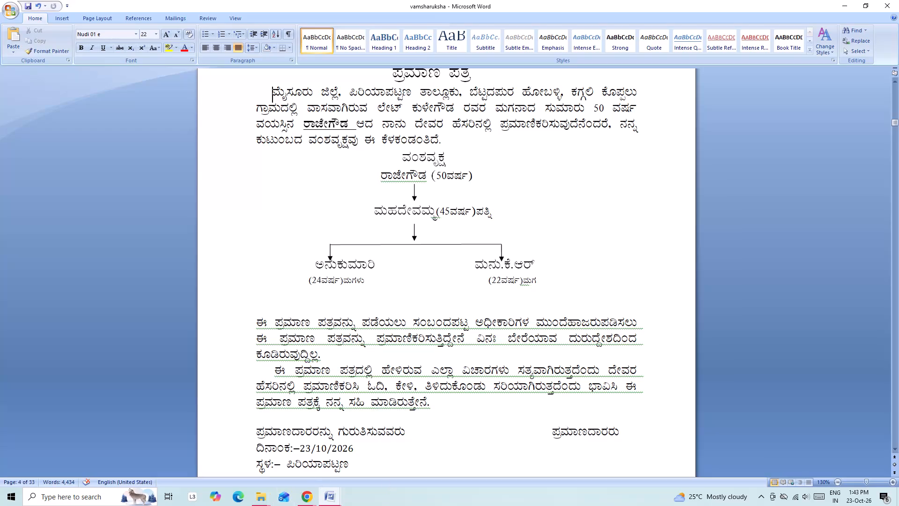
Switch back to the CHAKKUBANDHI document and examine the affidavits on pages 3 and 4, including the nine-row land table.
click(330, 494)
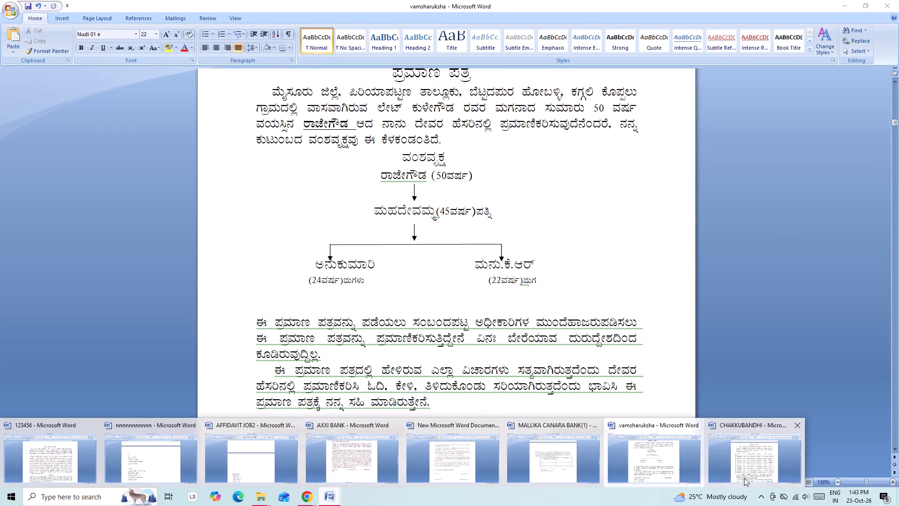
click(772, 468)
scroll(295, 204, up, 3)
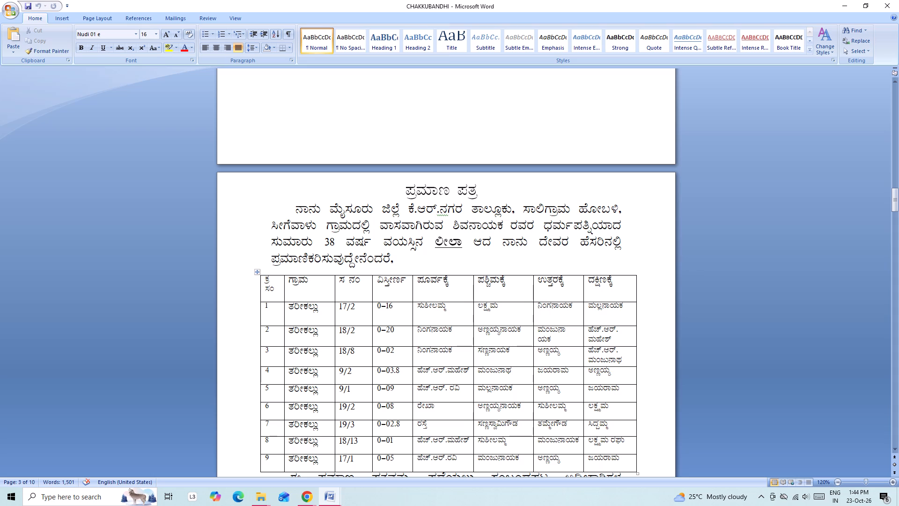
scroll(362, 321, down, 4)
scroll(362, 321, up, 4)
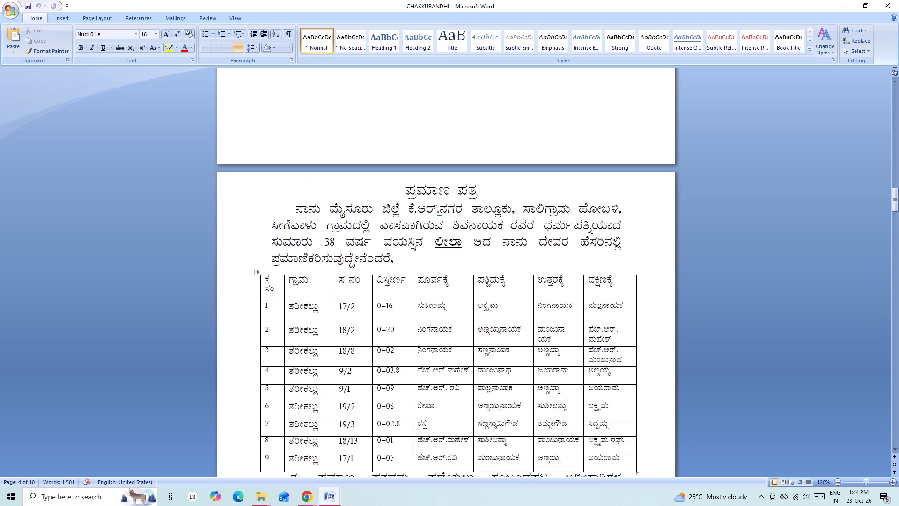
scroll(362, 321, up, 20)
scroll(362, 321, up, 16)
scroll(362, 321, down, 18)
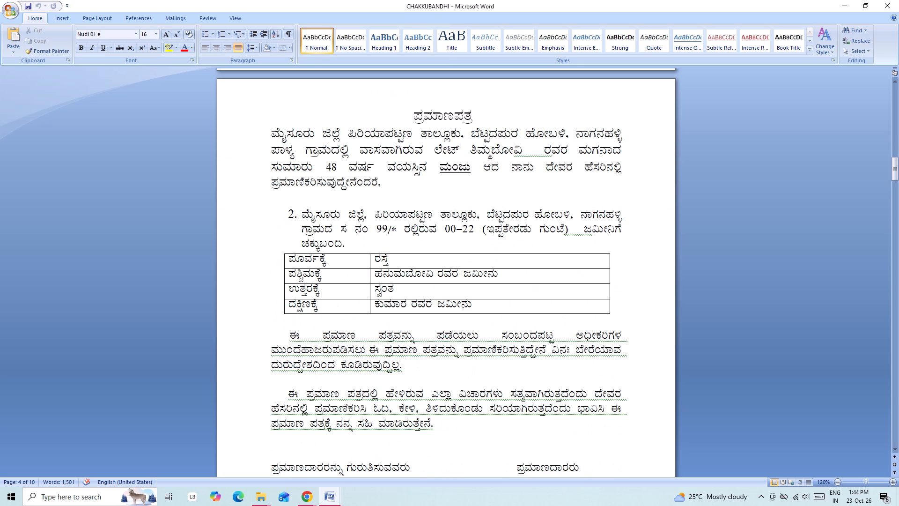
scroll(362, 321, down, 17)
scroll(362, 321, down, 17)
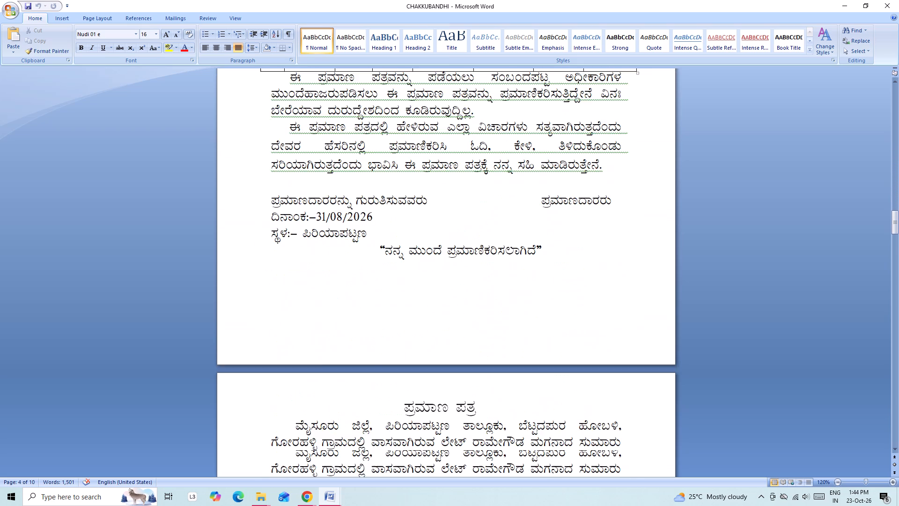
Compare the affidavits on pages 5 and 6, from the long land table back to the three-row ಗೋರಹಳ್ಳಿ land table.
scroll(362, 321, down, 17)
scroll(362, 321, down, 12)
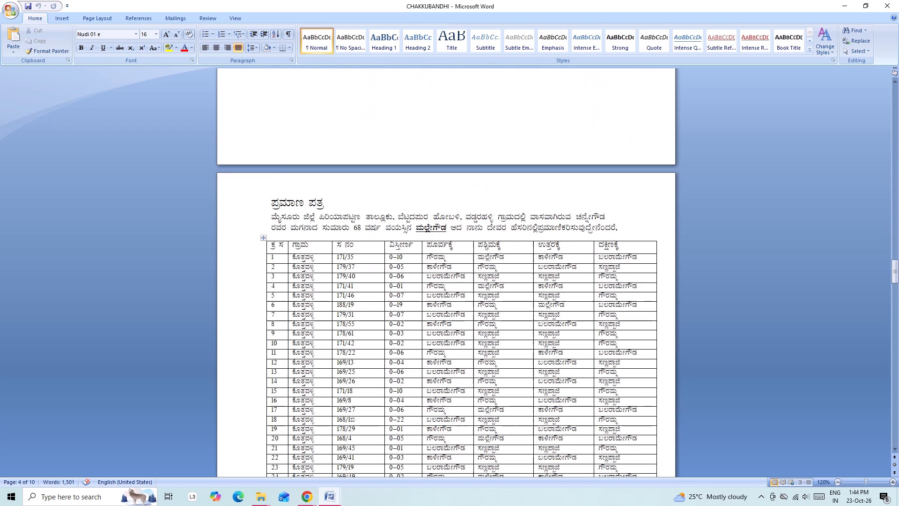
scroll(362, 321, down, 10)
scroll(362, 321, up, 5)
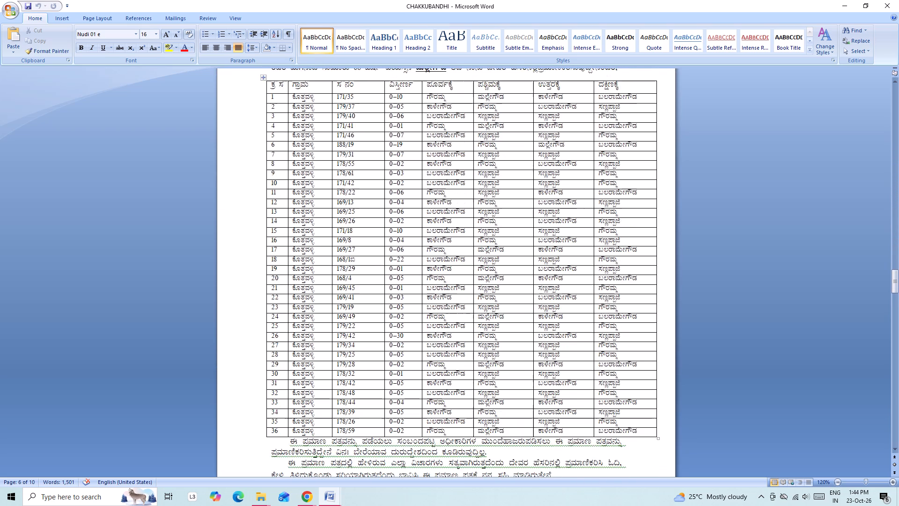
scroll(362, 321, up, 7)
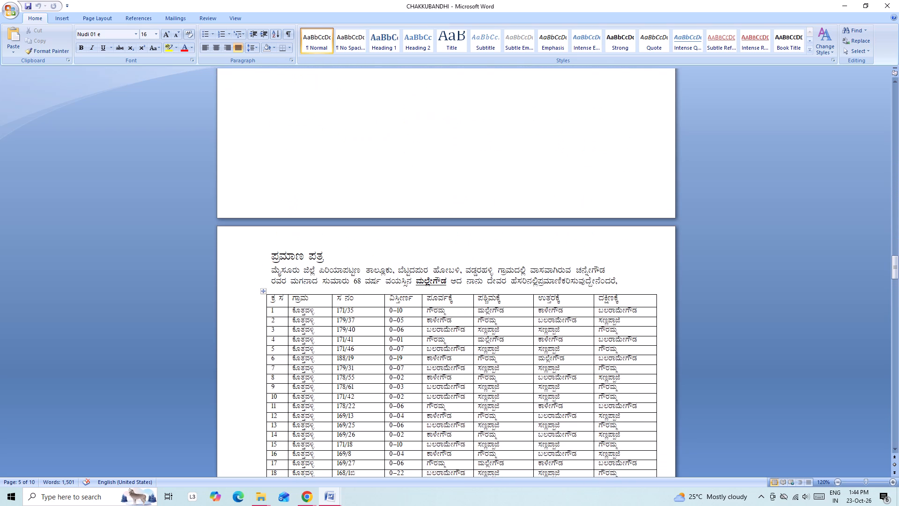
scroll(362, 321, up, 20)
scroll(362, 321, up, 5)
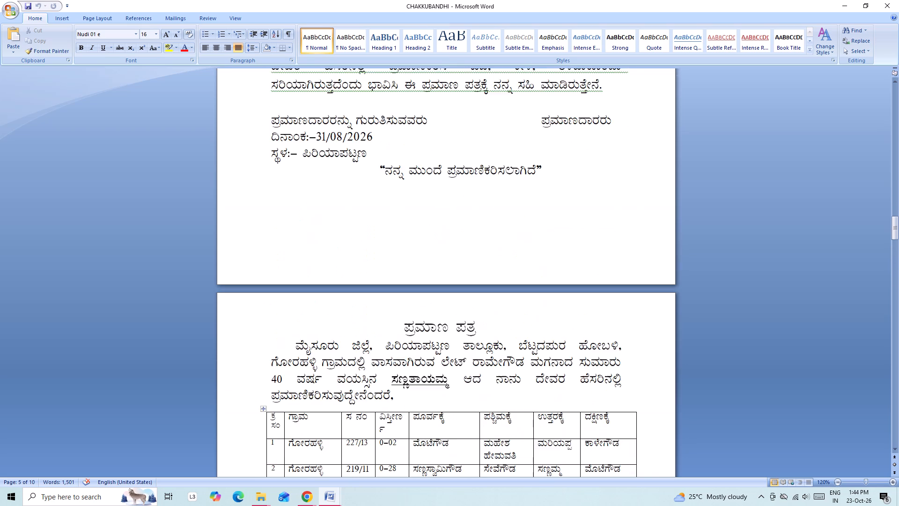
scroll(362, 321, up, 3)
scroll(362, 321, down, 9)
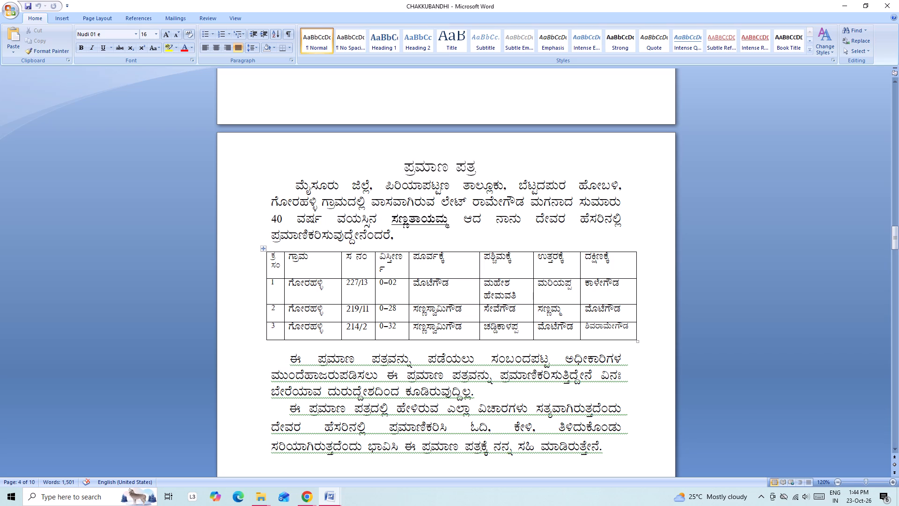
Centre the text of the whole ಪೂರ್ವಕ್ಕೆ column in the three-row land table on page 5.
drag(415, 259, 451, 332)
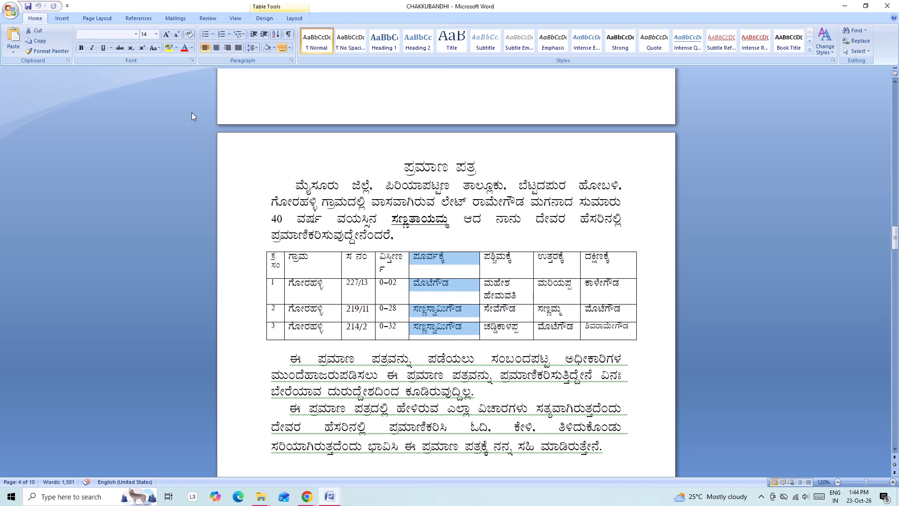
click(227, 48)
click(216, 51)
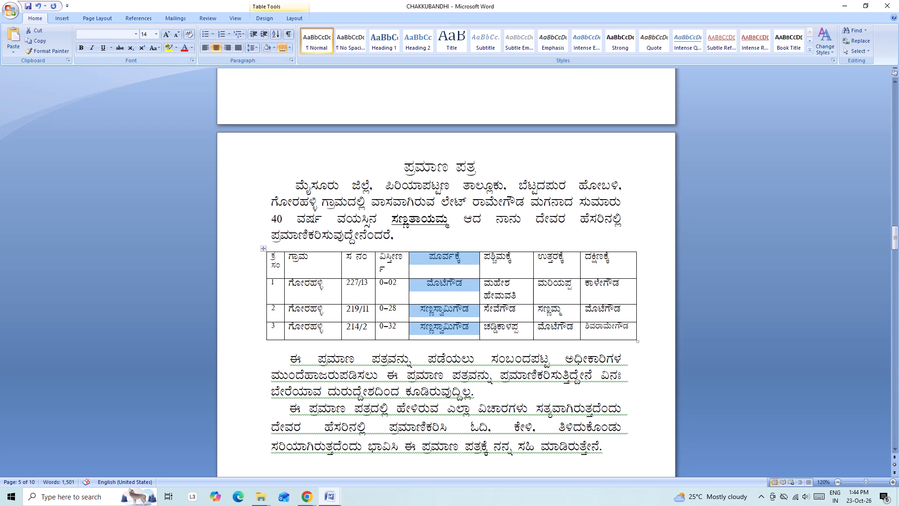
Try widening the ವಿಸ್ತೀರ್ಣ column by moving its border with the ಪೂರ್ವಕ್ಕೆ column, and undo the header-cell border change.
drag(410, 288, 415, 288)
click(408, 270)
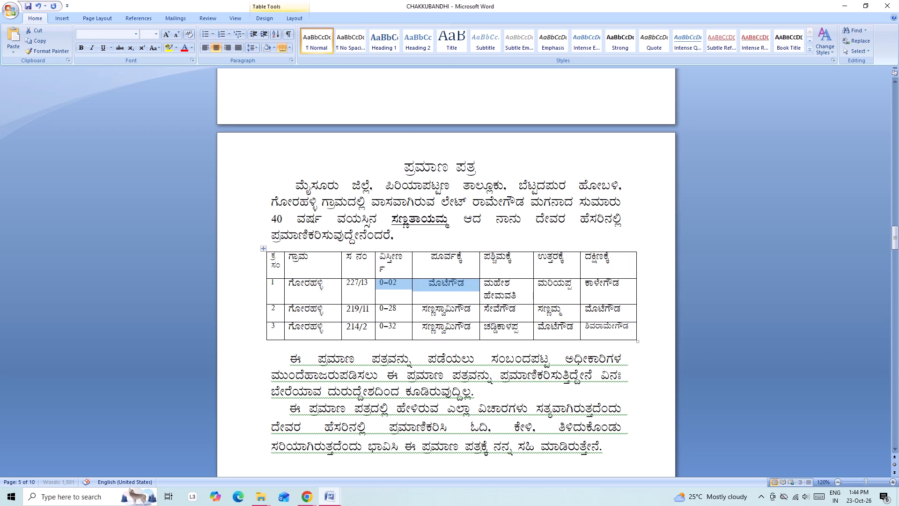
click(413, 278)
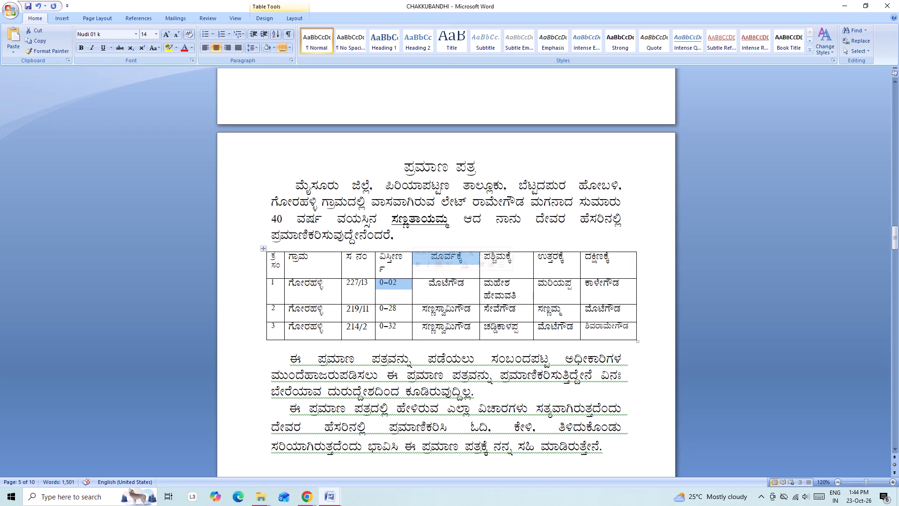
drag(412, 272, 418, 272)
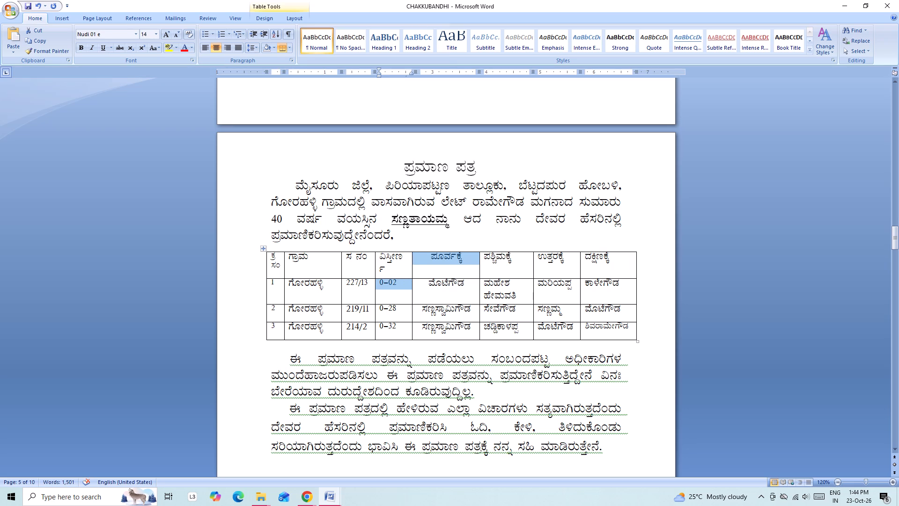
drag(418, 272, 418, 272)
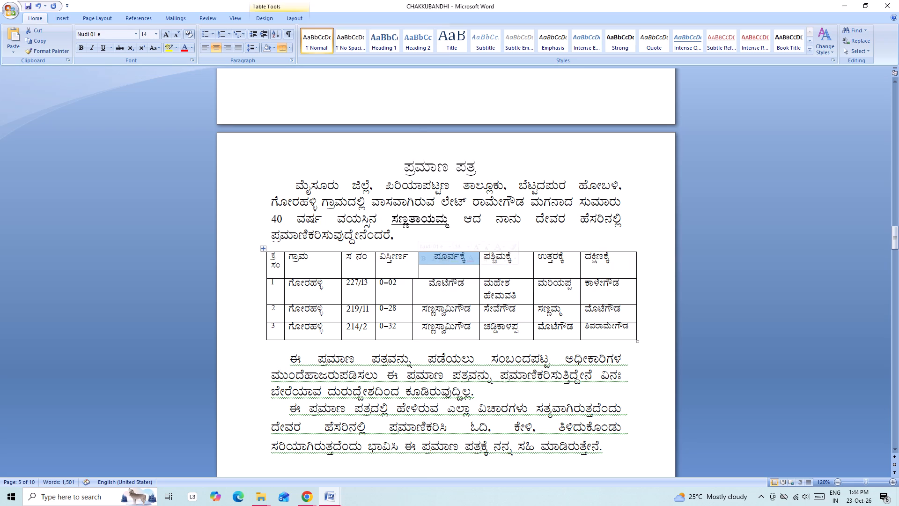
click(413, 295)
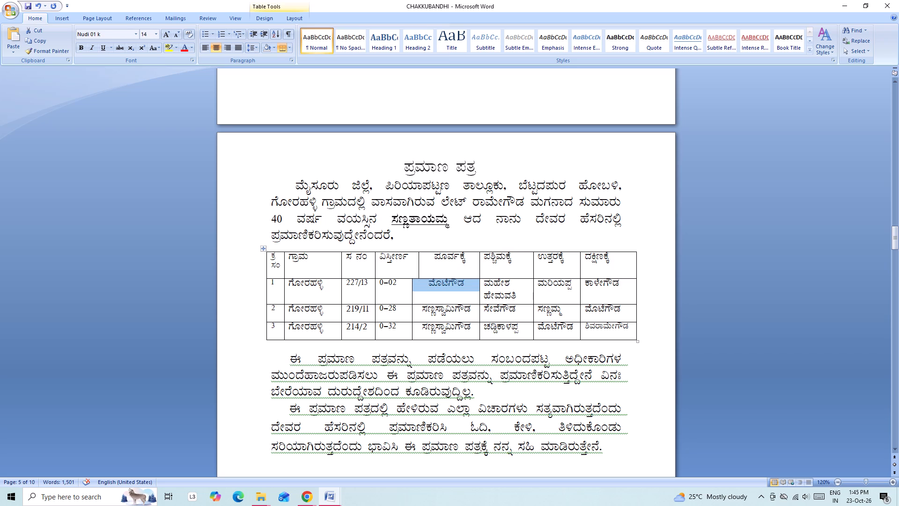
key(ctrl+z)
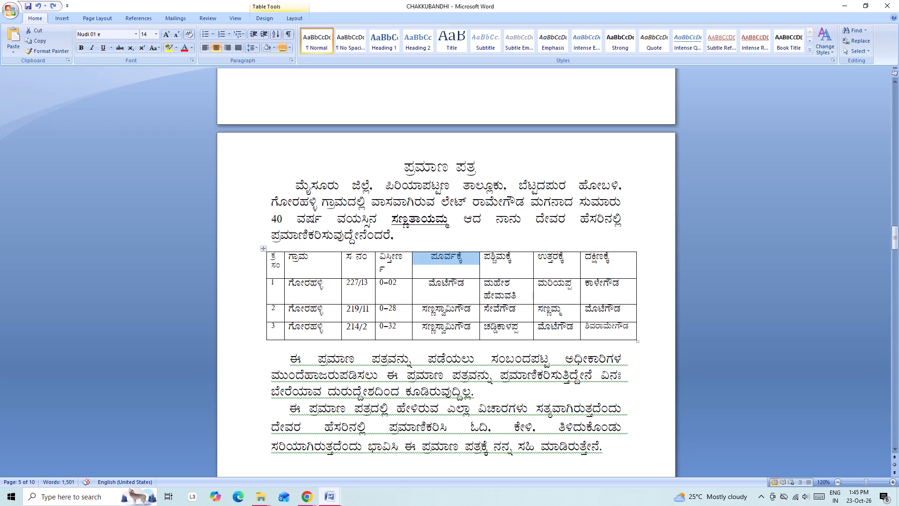
Widen the ವಿಸ್ತೀರ್ಣ column by moving its whole border with the ಪೂರ್ವಕ್ಕೆ column, so its heading fits on one line.
click(413, 292)
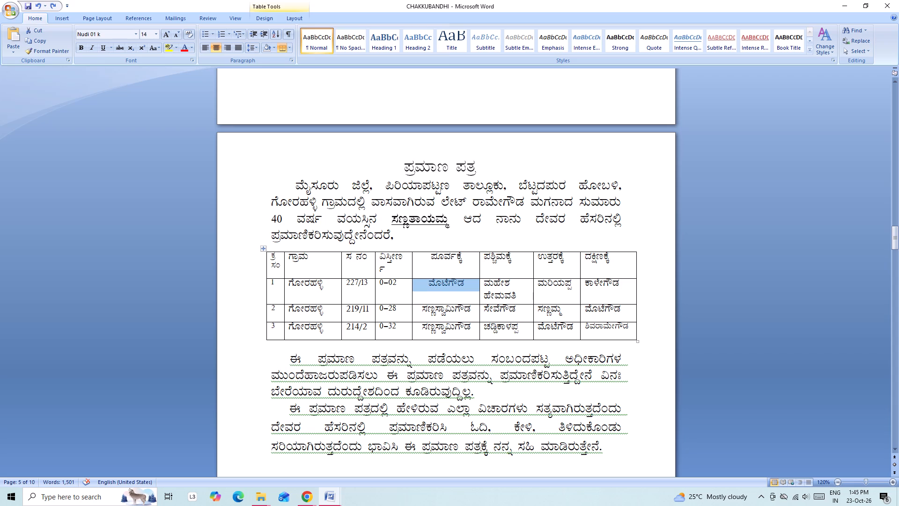
click(411, 297)
drag(411, 297, 414, 297)
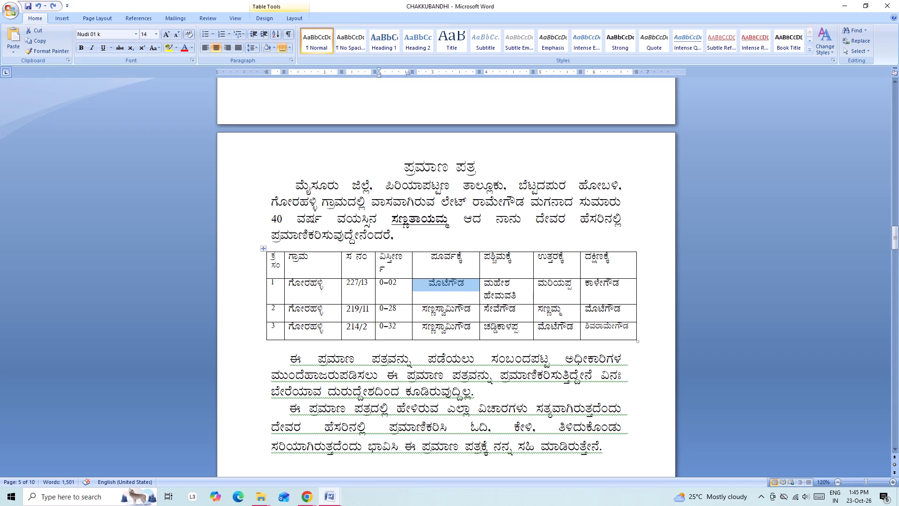
drag(414, 297, 415, 297)
click(415, 297)
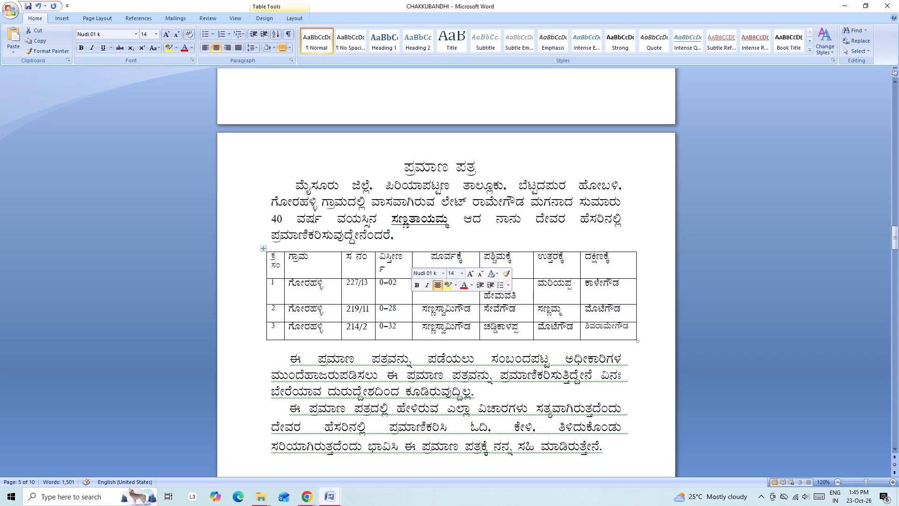
click(411, 291)
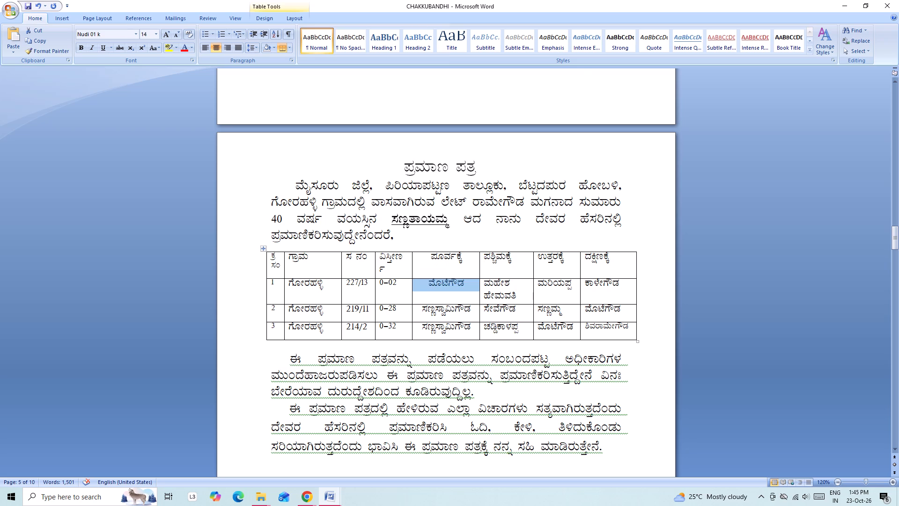
click(411, 291)
drag(411, 291, 417, 291)
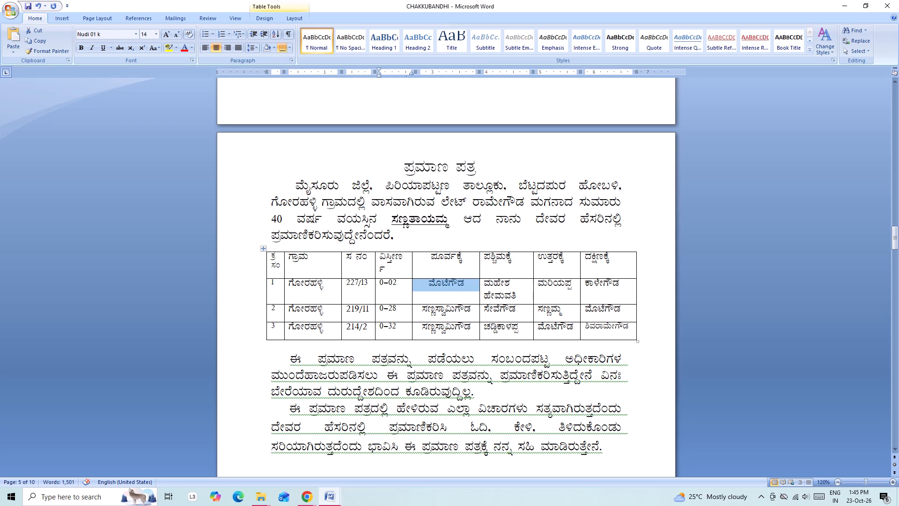
drag(417, 291, 418, 291)
drag(418, 291, 413, 294)
click(418, 239)
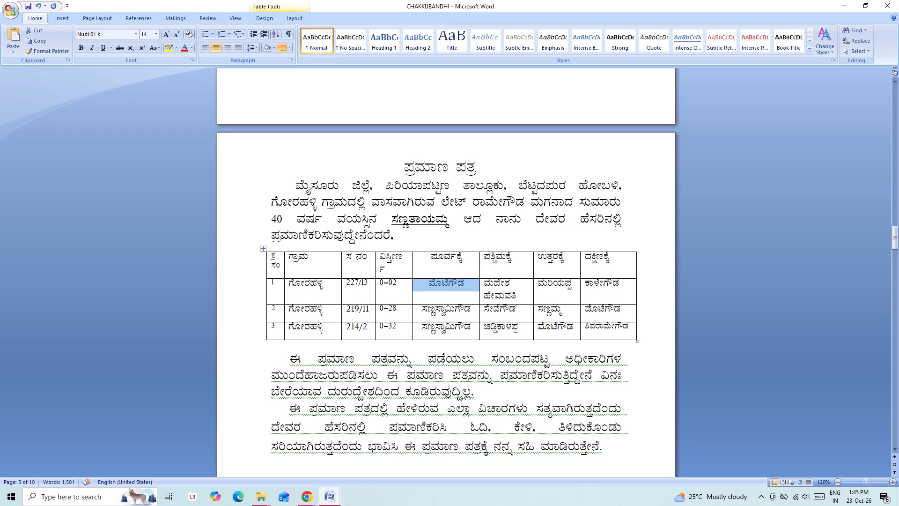
drag(411, 272, 421, 272)
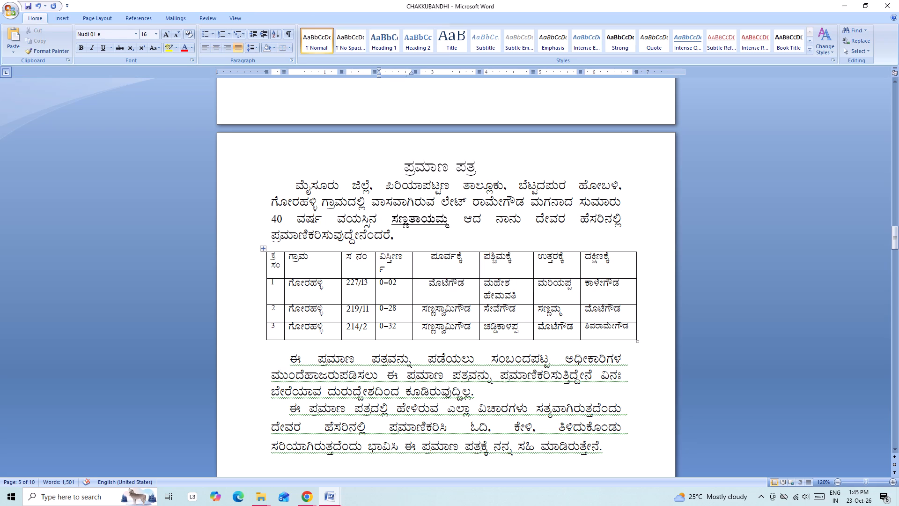
drag(421, 272, 420, 276)
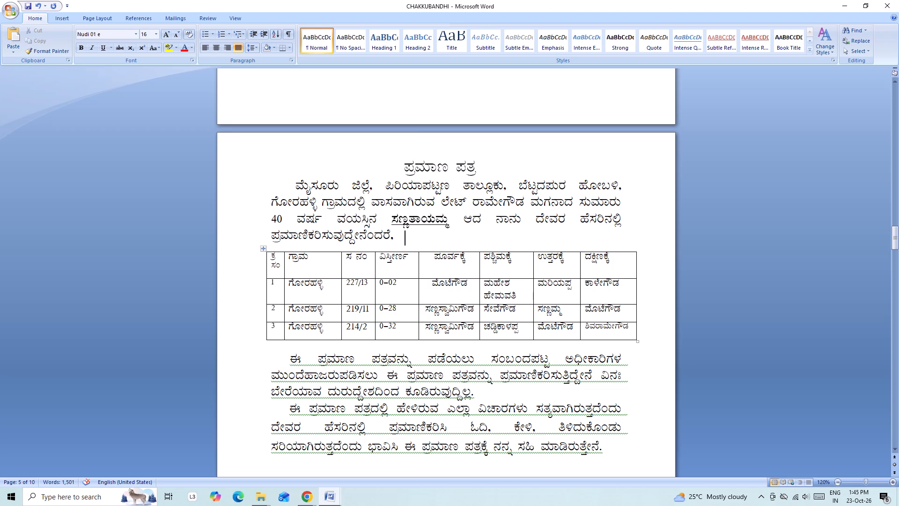
Replace the village name in row 1 of the three-row land table with ಕೊತ್ತವಳ್ಳಿ.
scroll(467, 372, down, 4)
scroll(467, 372, up, 2)
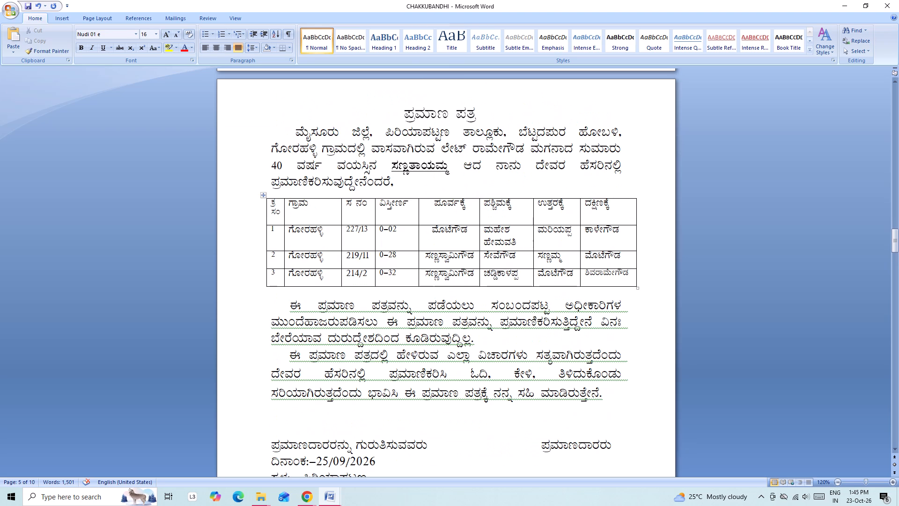
drag(324, 232, 294, 236)
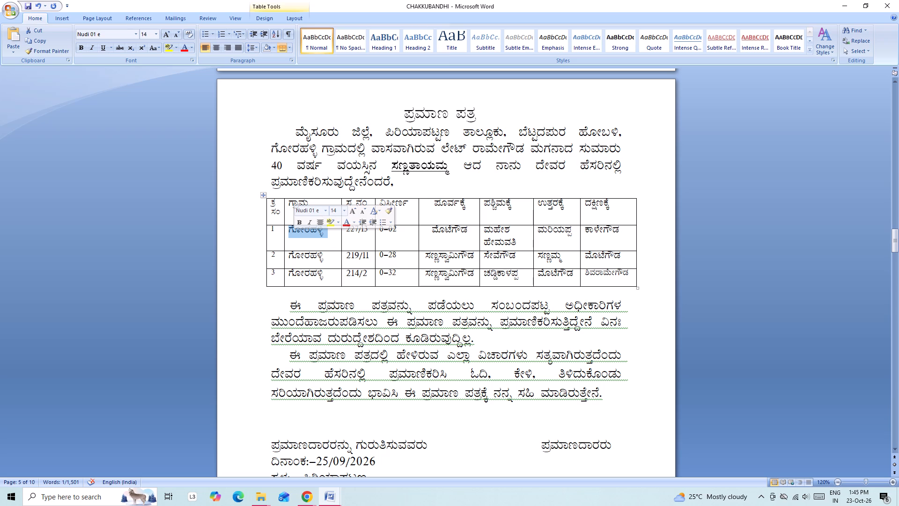
key(k)
key(BackSpace)
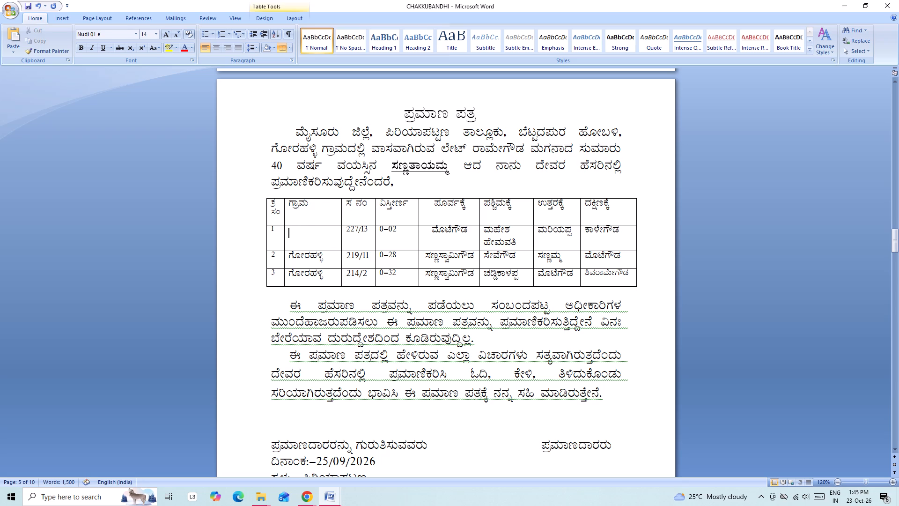
key(k)
key(shift+o)
key(BackSpace)
text(tft)
text(vLfLi)
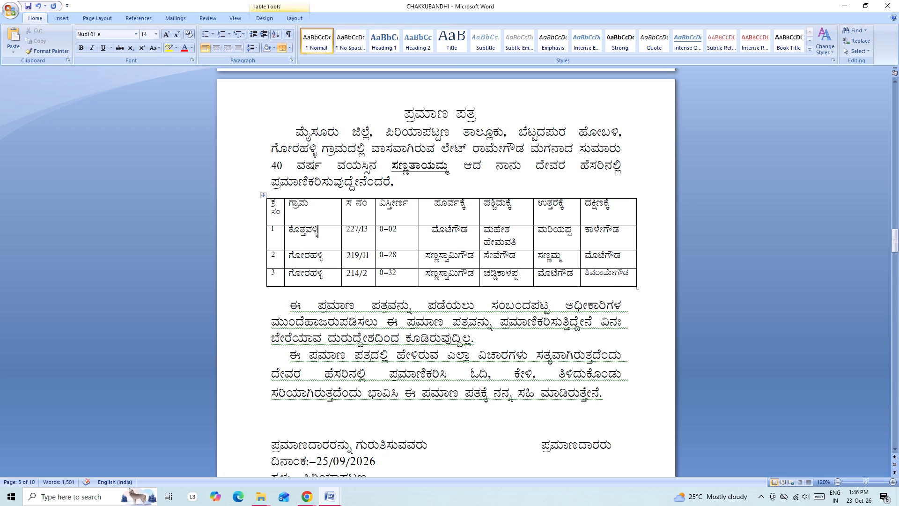
drag(368, 232, 344, 232)
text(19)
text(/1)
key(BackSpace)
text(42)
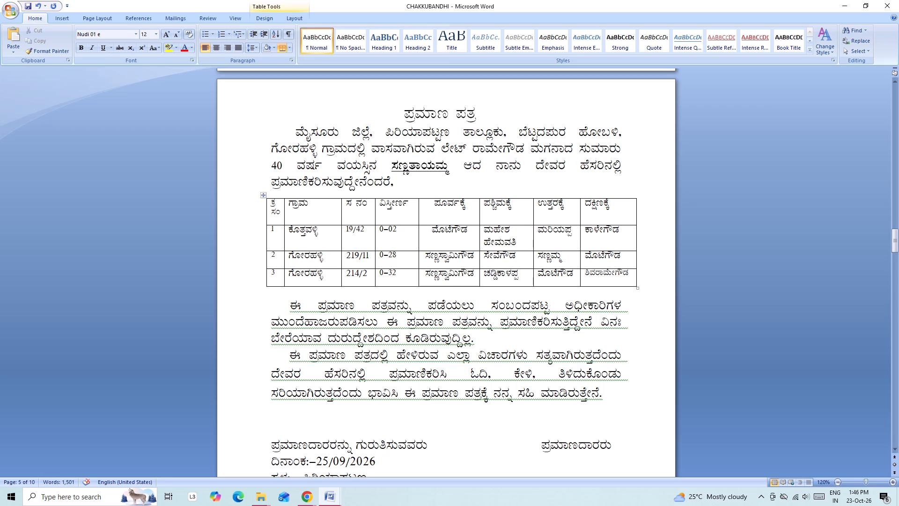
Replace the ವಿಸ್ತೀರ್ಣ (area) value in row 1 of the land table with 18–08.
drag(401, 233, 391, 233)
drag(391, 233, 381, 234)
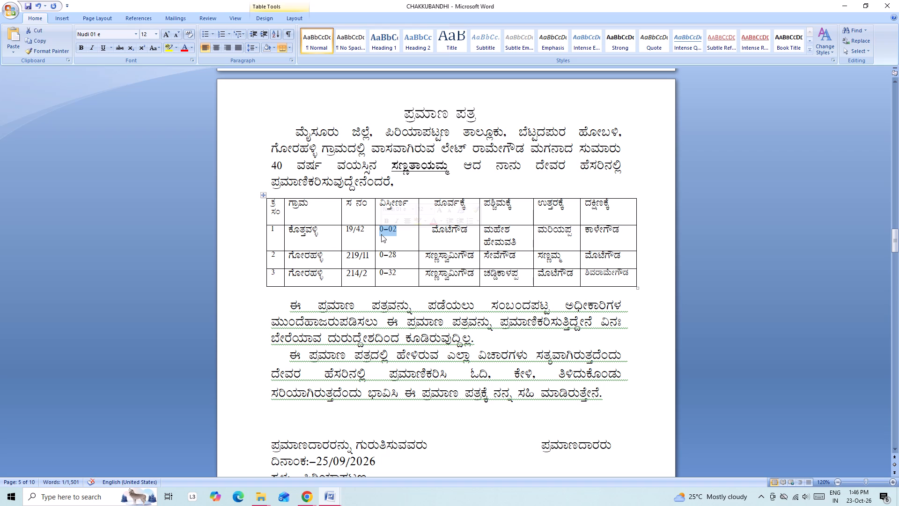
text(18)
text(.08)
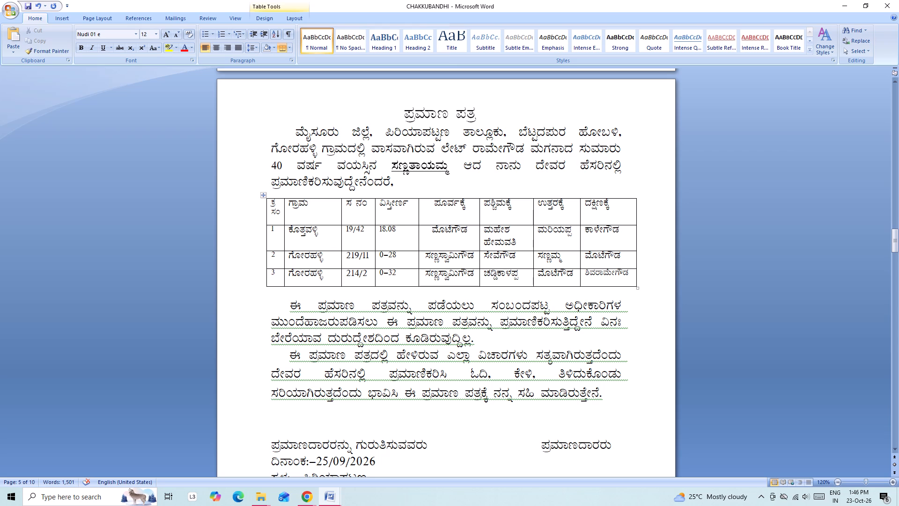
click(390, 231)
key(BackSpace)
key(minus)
Clear the ವಿಸ್ತೀರ್ಣ cell in row 1 of the land table and enter 0–18.08 as the area.
click(401, 229)
key(BackSpace)
key(BackSpace)
key(BackSpace)
key(BackSpace)
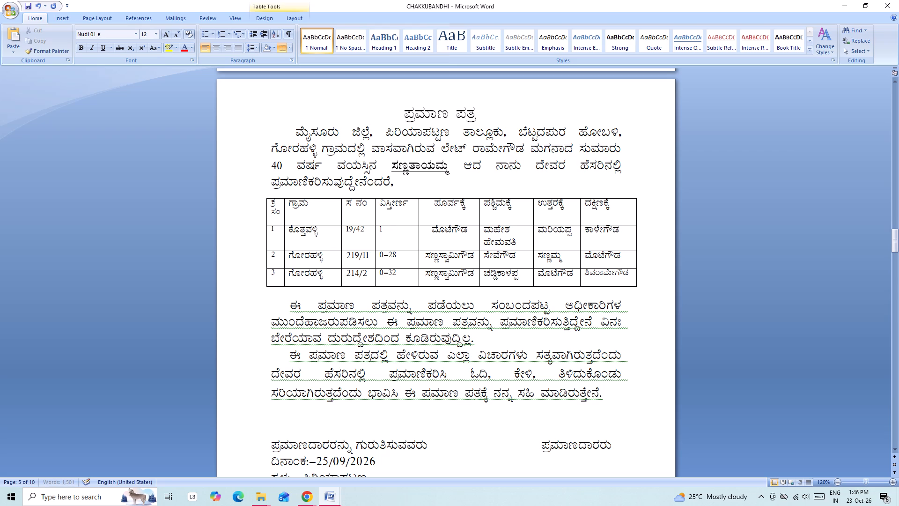
key(BackSpace)
scroll(392, 267, up, 20)
scroll(392, 267, down, 10)
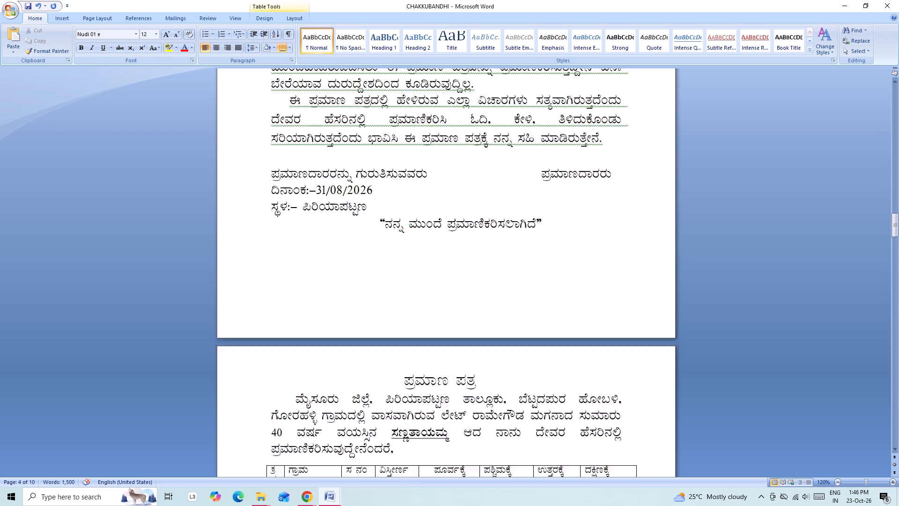
scroll(392, 267, down, 9)
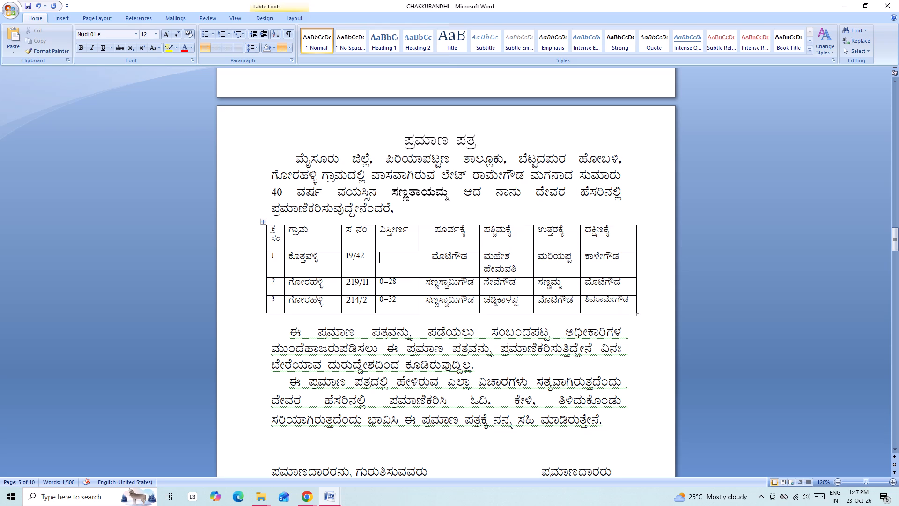
key(0)
key(minus)
text(18)
key(0)
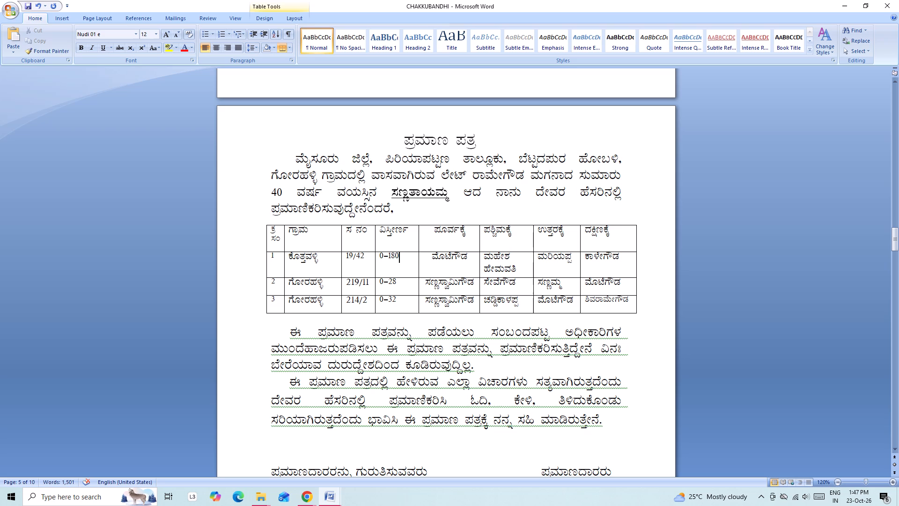
key(BackSpace)
key(0)
key(minus)
key(BackSpace)
key(BackSpace)
text(.08)
Set the ವಿಸ್ತೀರ್ಣ values of the land table to 0–06 in row 2 and 0–11.08 in row 3.
drag(404, 281, 387, 287)
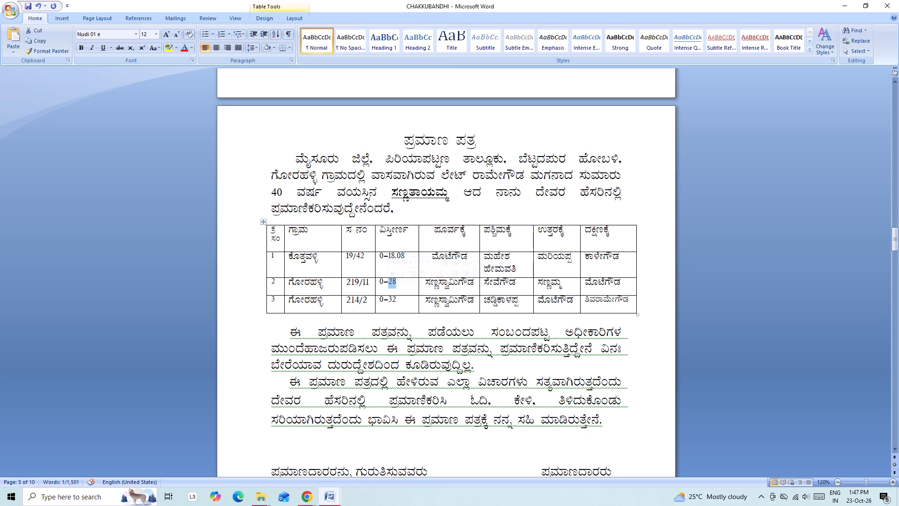
text(06)
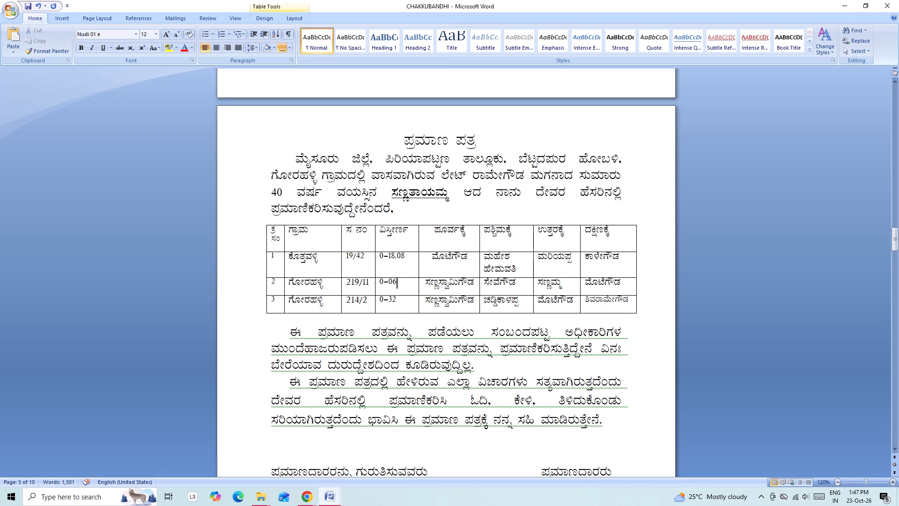
drag(400, 301, 388, 300)
text(11)
text(.08)
Replace the eastern-boundary (ಪೂರ್ವಕ್ಕೆ) name in row 1 of the land table with the new neighbouring owner's name.
drag(468, 256, 442, 259)
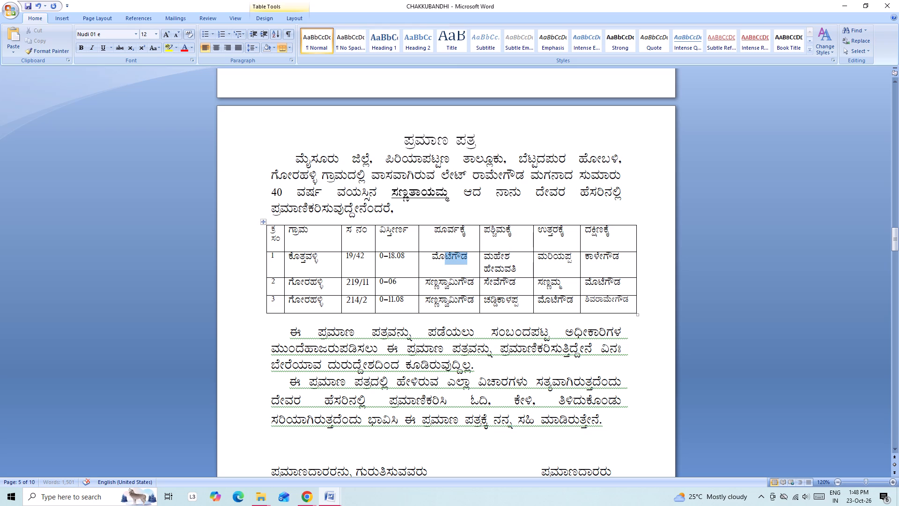
drag(442, 259, 428, 256)
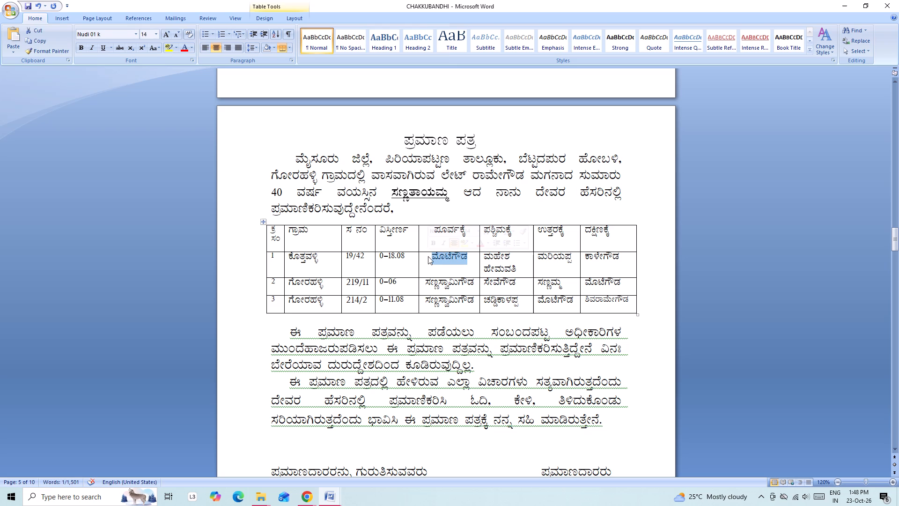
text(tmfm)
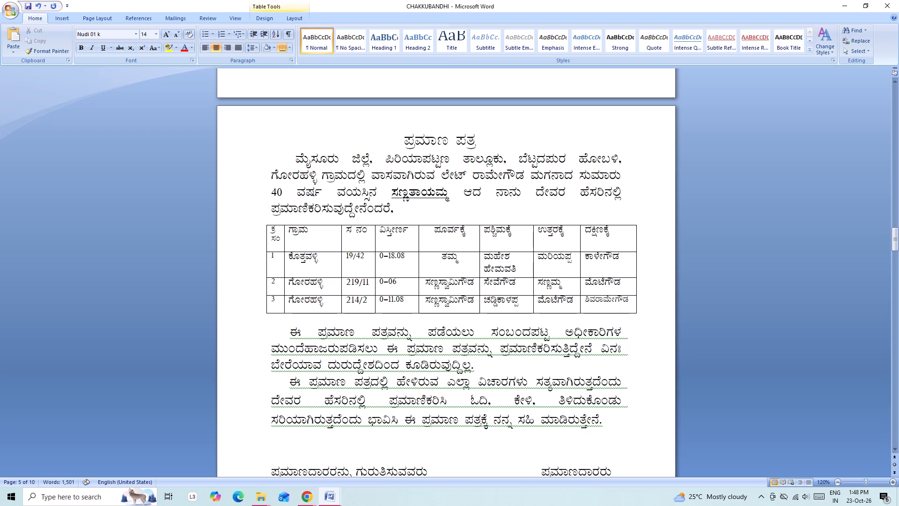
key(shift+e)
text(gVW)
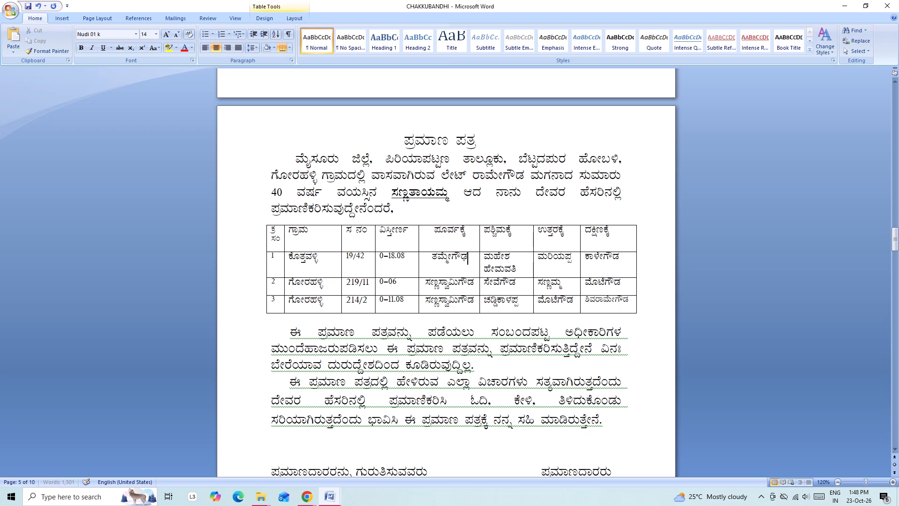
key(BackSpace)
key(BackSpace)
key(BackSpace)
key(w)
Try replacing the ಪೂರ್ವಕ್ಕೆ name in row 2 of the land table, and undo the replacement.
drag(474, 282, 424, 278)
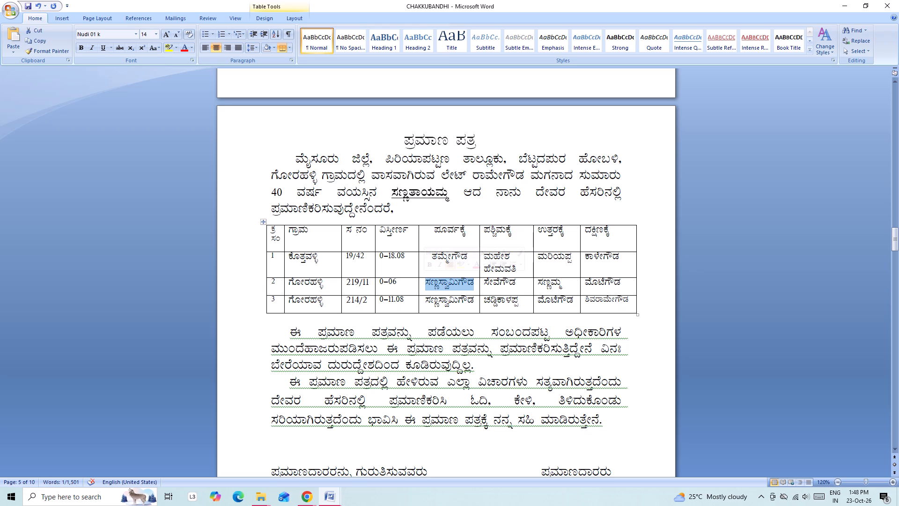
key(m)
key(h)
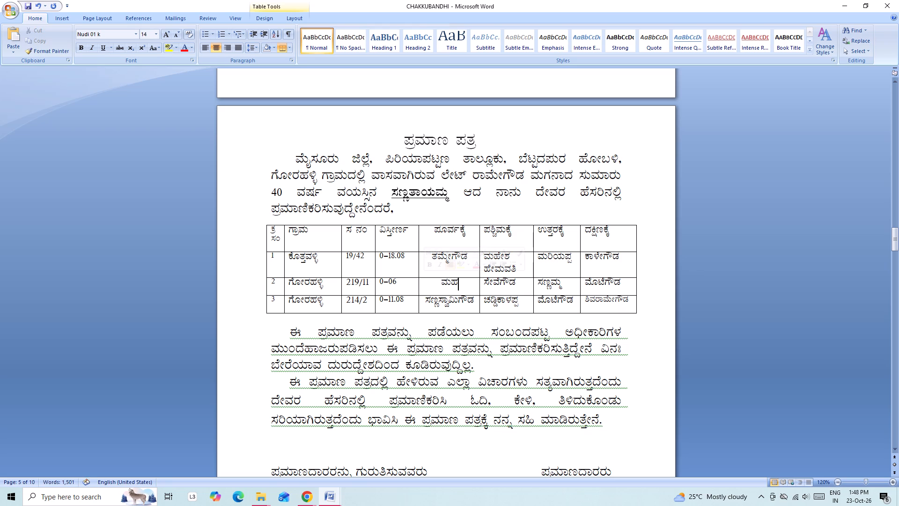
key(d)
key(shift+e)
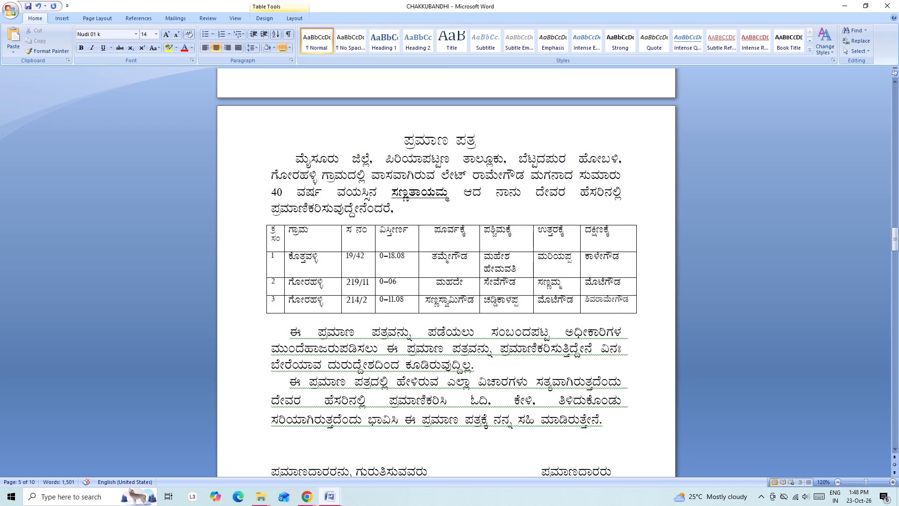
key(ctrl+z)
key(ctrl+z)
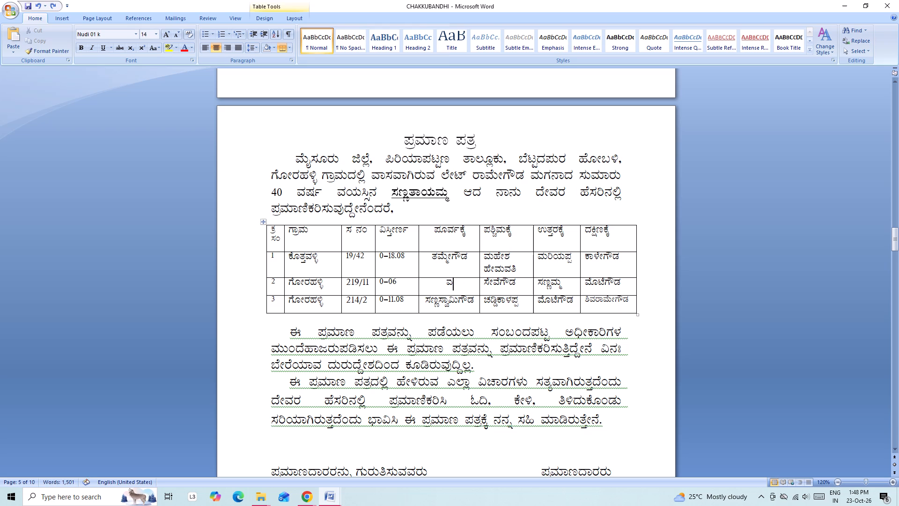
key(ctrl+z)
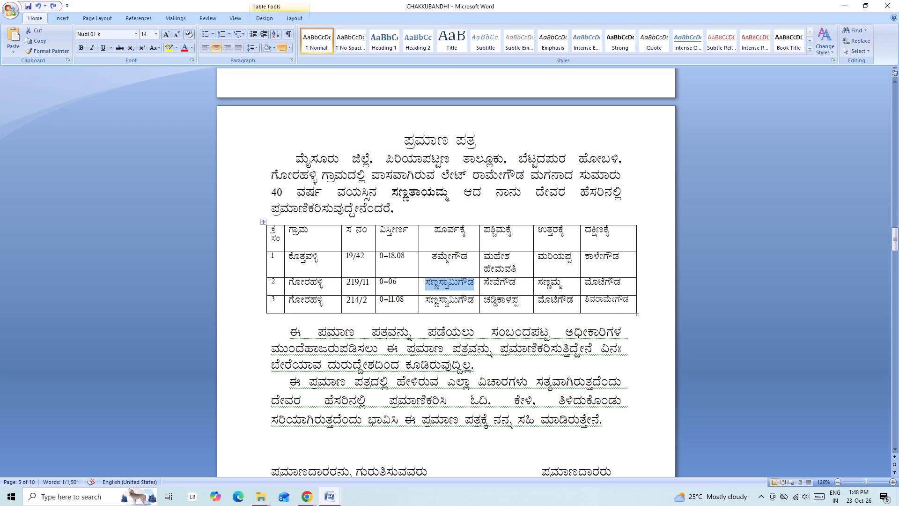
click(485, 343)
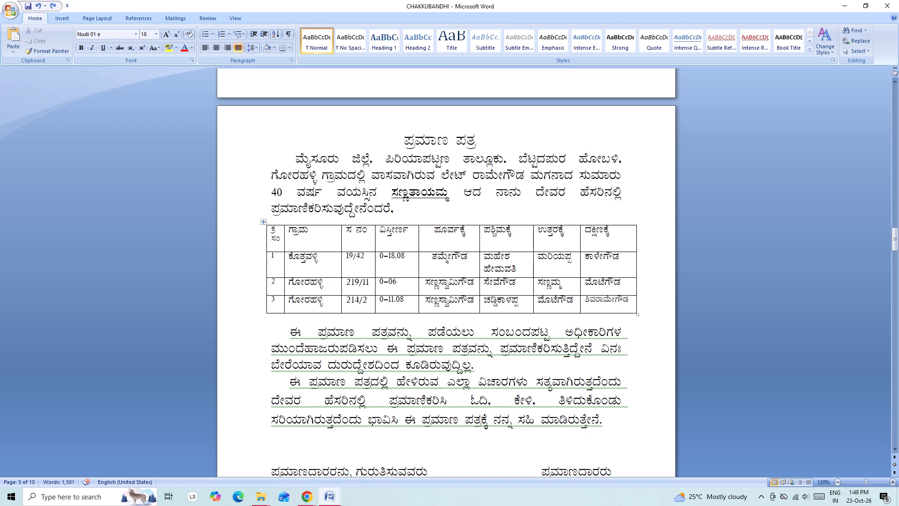
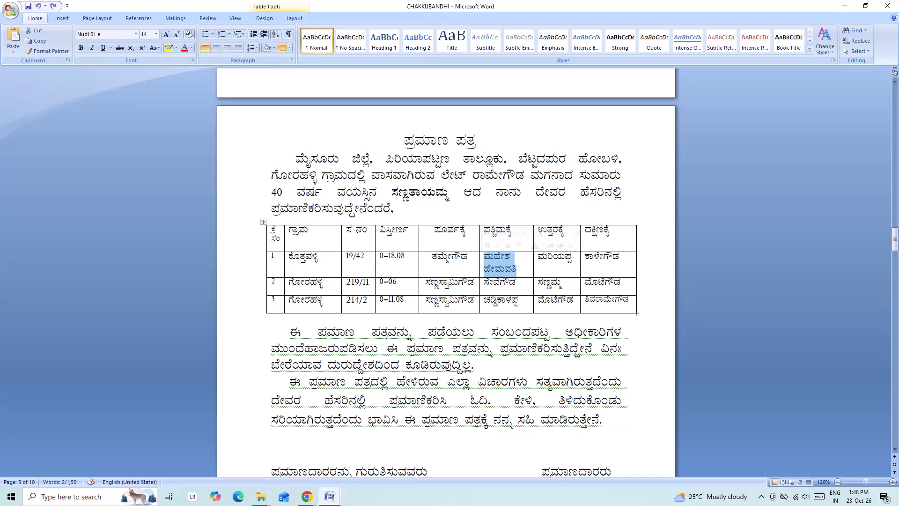
Replace the western-boundary (ಪಶ್ಚಿಮಕ್ಕೆ) names in row 1 of the land table with the new neighbouring owner's name.
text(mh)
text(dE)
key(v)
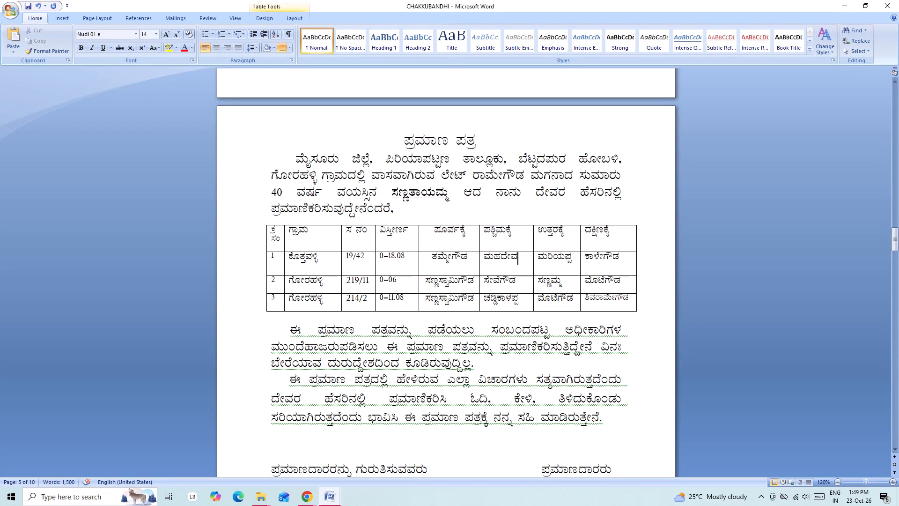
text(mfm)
Replace the northern-boundary (ಉತ್ತರಕ್ಕೆ) name in row 1 with the same owner's name as in its ಪೂರ್ವಕ್ಕೆ cell.
drag(573, 260, 546, 258)
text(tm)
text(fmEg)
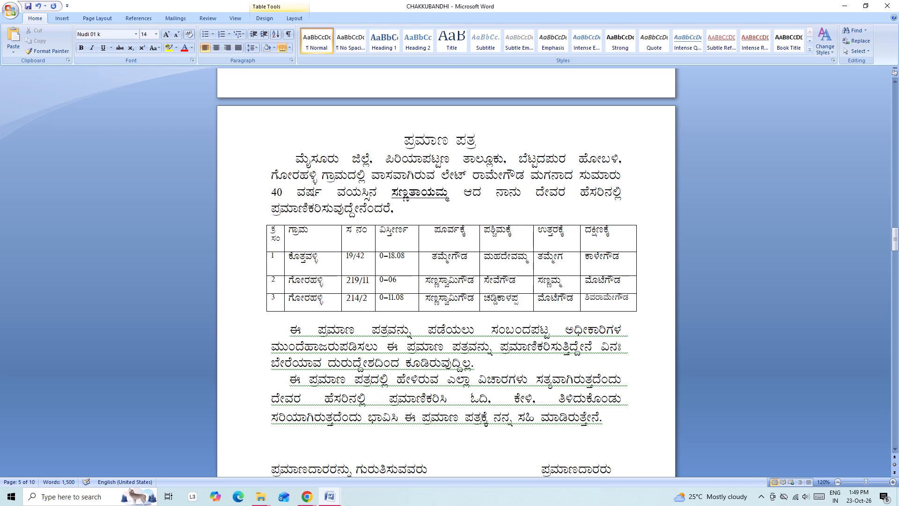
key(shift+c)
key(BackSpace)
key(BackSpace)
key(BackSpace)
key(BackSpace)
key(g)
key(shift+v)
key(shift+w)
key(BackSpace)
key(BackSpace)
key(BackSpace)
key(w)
Copy the ಉತ್ತರಕ್ಕೆ name in row 1 over the southern-boundary (ದಕ್ಷಿಣಕ್ಕೆ) name in the same row.
drag(577, 257, 535, 258)
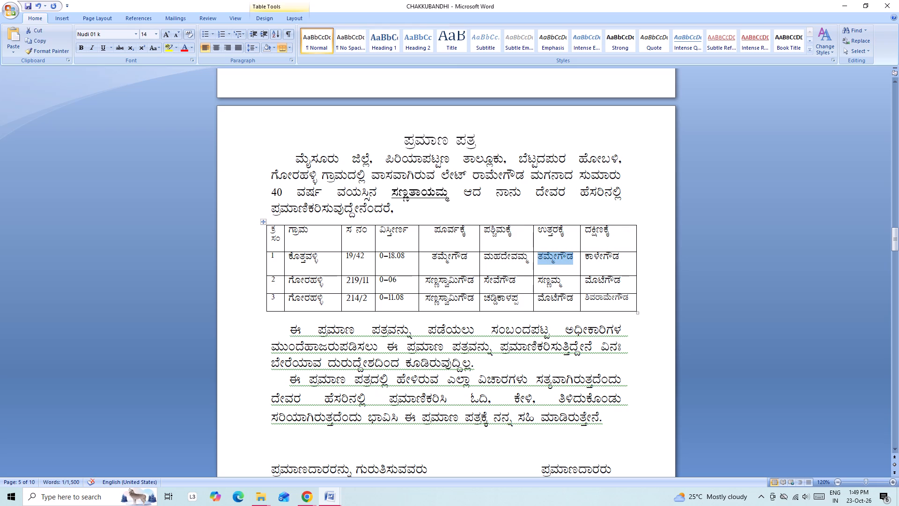
key(ctrl+c)
drag(625, 256, 585, 265)
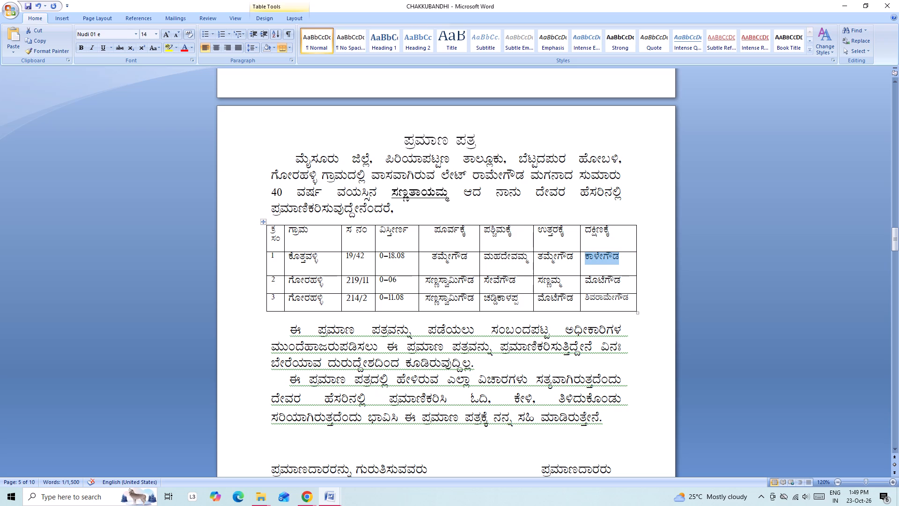
key(ctrl+v)
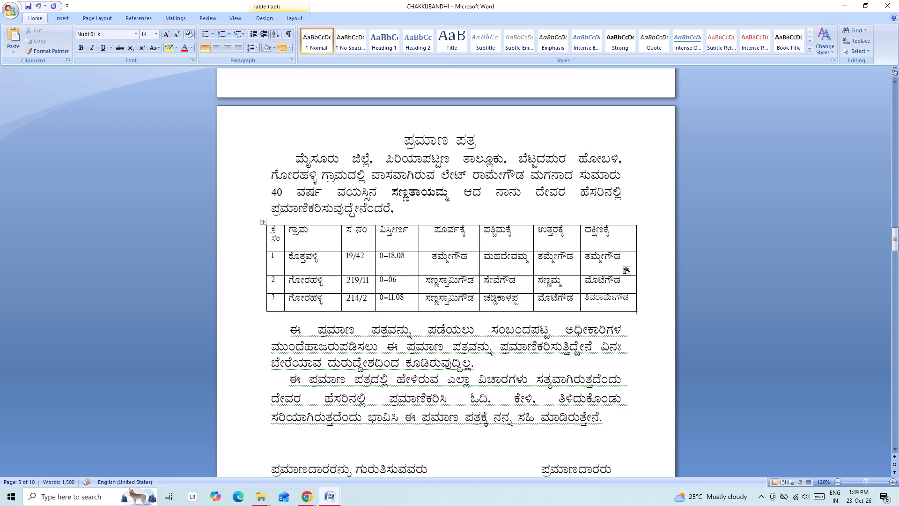
Copy the four boundary-owner names of row 1 over the boundary names in rows 2 and 3 of the land table.
drag(432, 258, 609, 254)
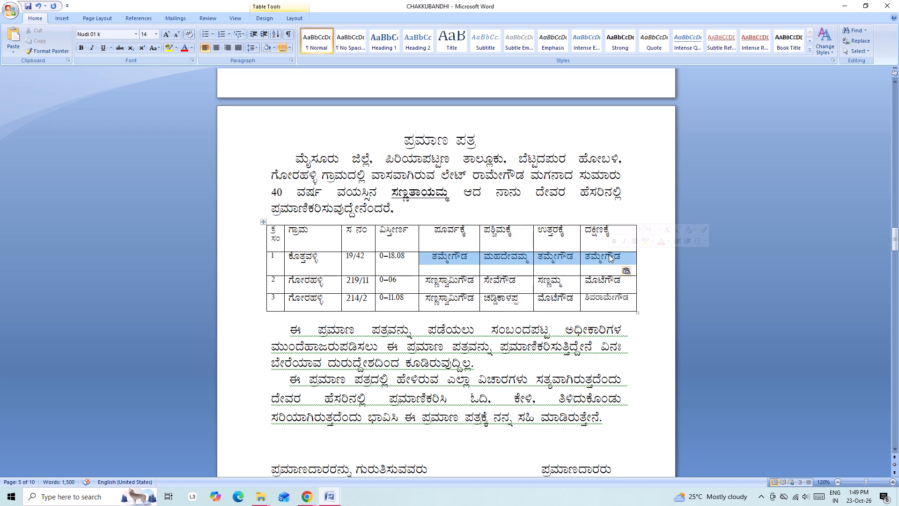
key(ctrl+c)
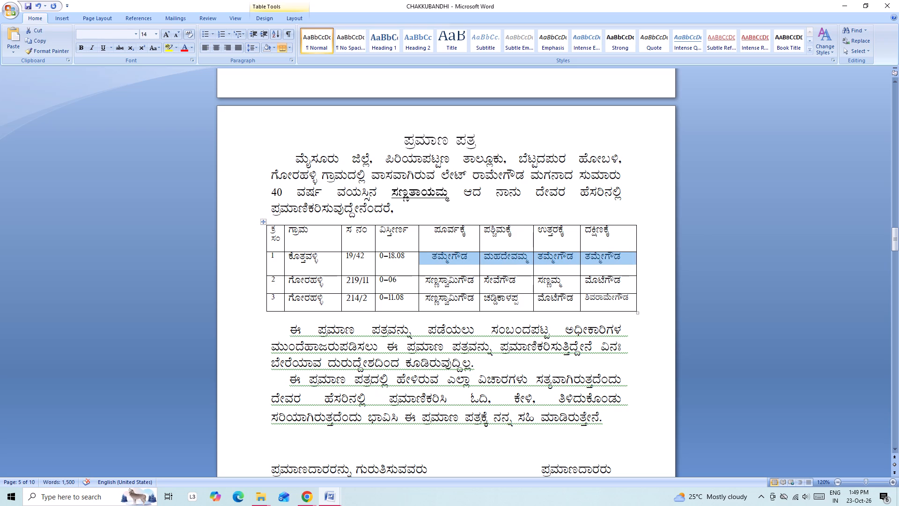
drag(423, 279, 612, 292)
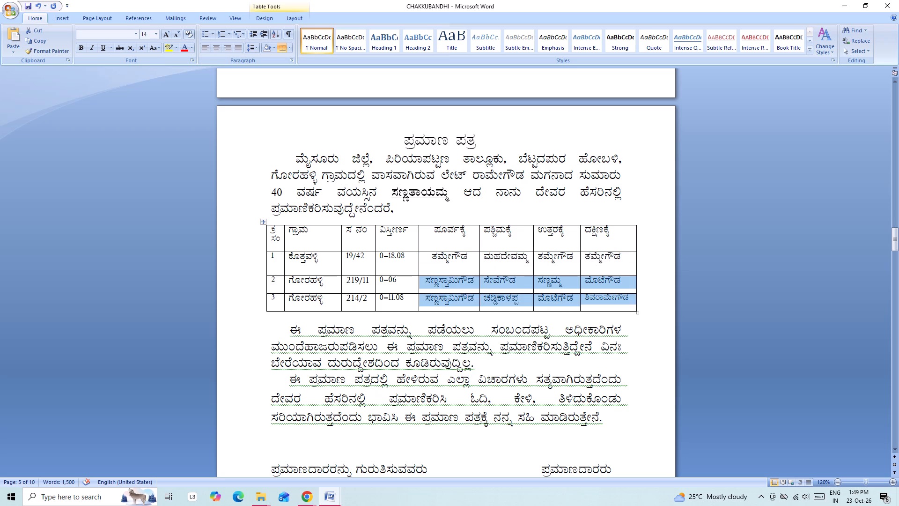
drag(612, 292, 620, 314)
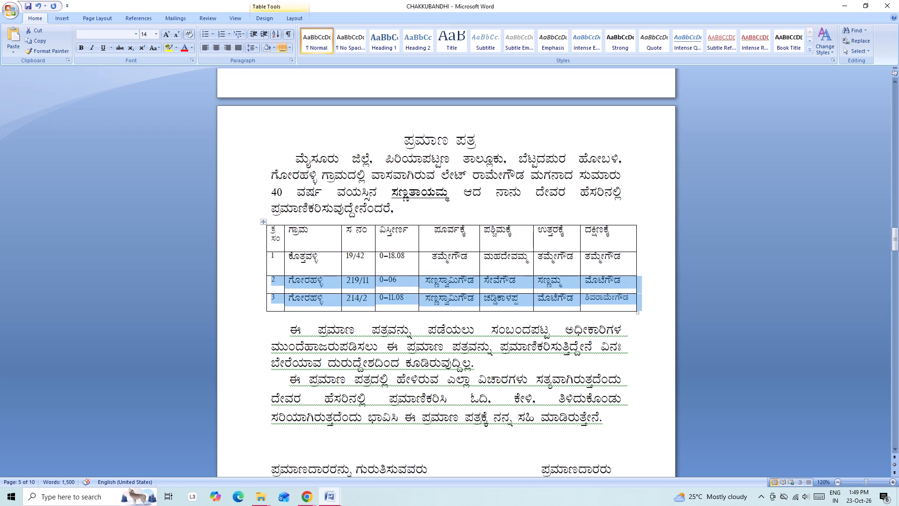
drag(620, 314, 620, 305)
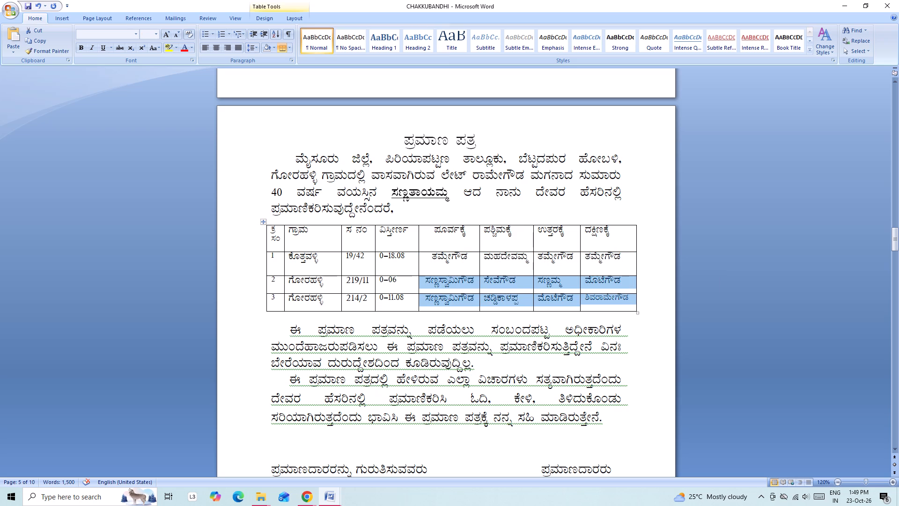
key(ctrl+v)
click(626, 327)
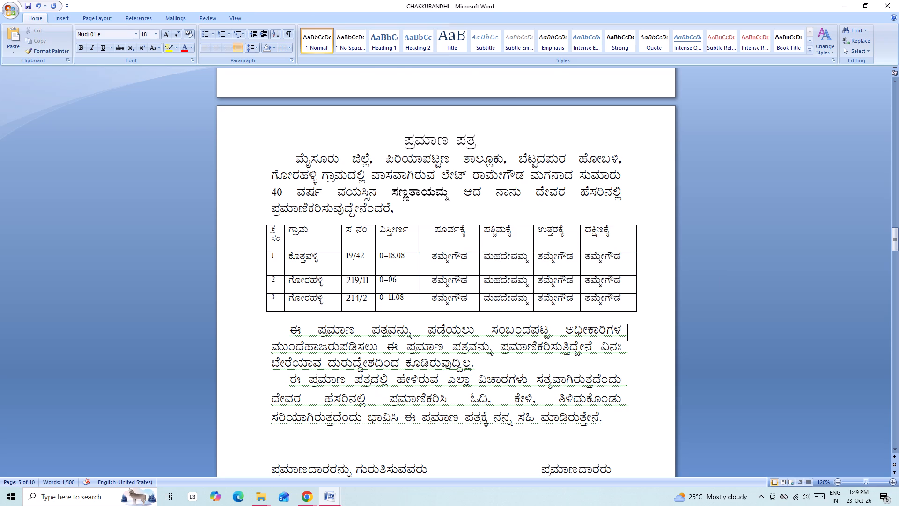
Set the affidavit's date (ದಿನಾಂಕ) below the declaration to 22/10/2026.
scroll(608, 378, down, 3)
click(326, 405)
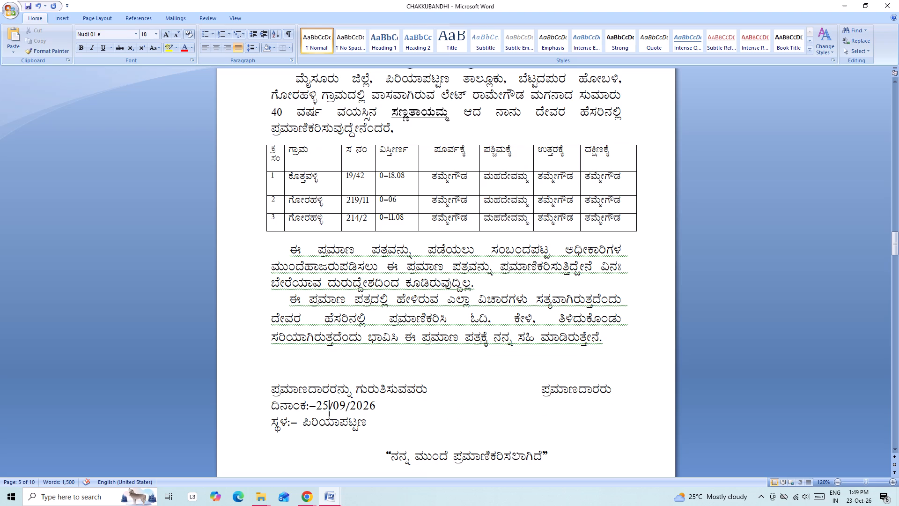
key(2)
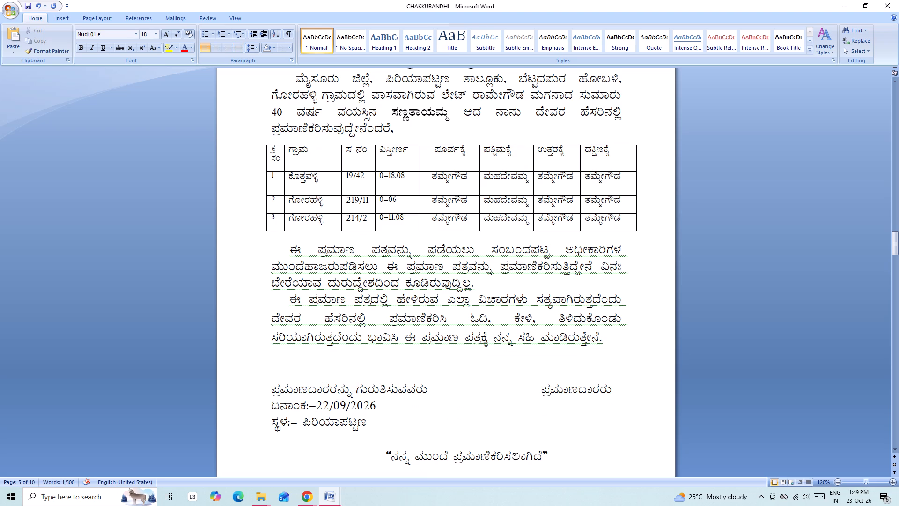
drag(345, 409, 335, 413)
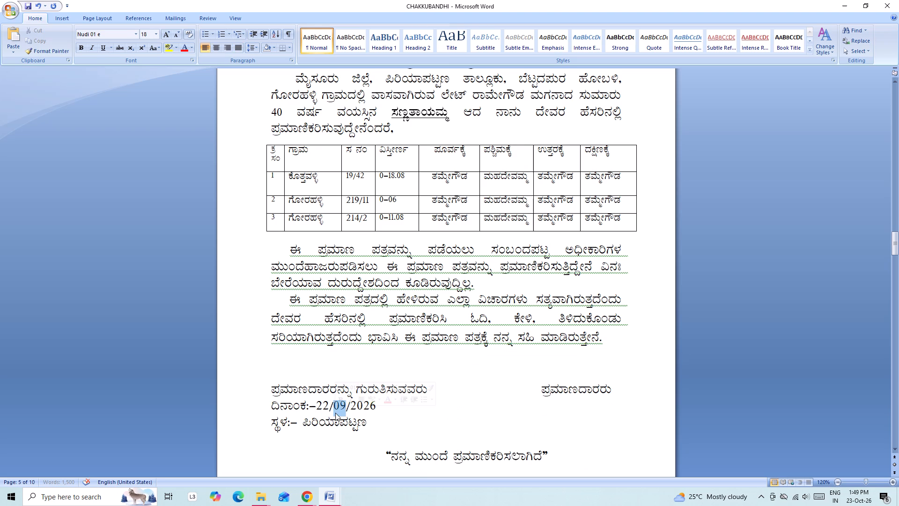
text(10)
Replace the late father's name after ಲೇಟ್ in the opening paragraph with the new father's name.
scroll(381, 466, up, 6)
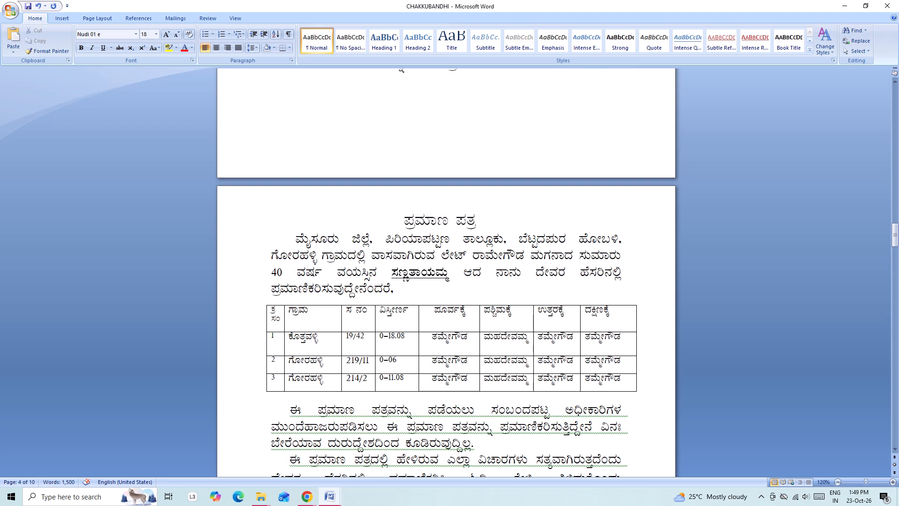
drag(525, 257, 471, 265)
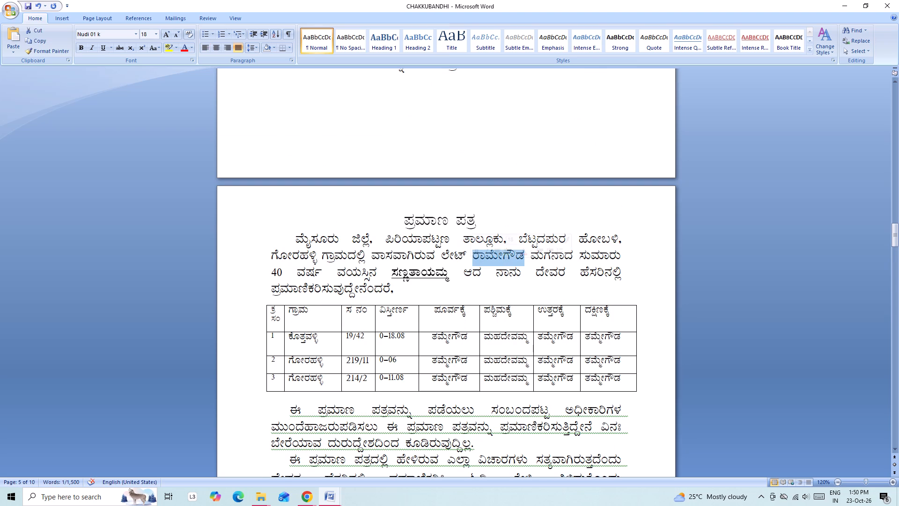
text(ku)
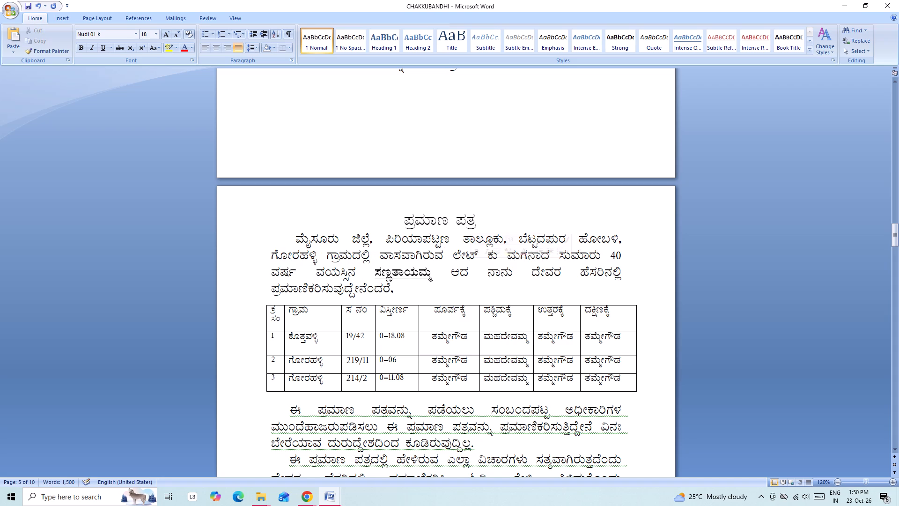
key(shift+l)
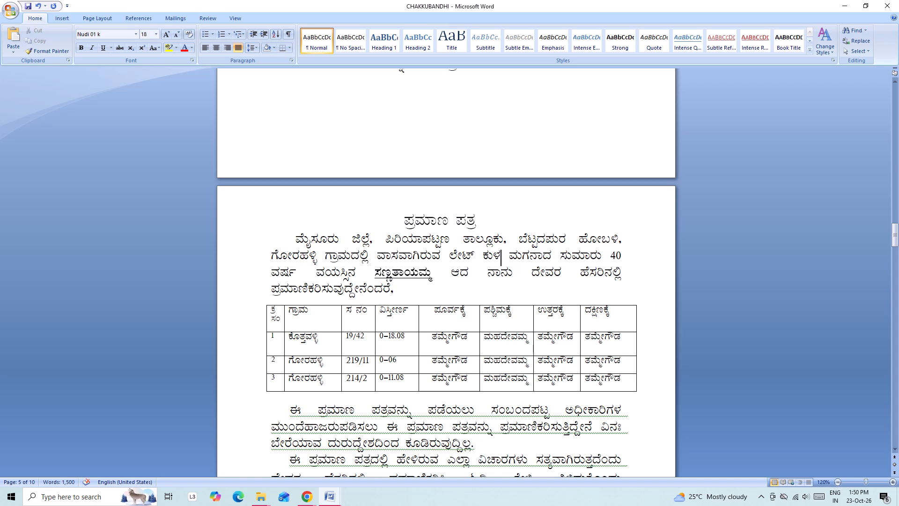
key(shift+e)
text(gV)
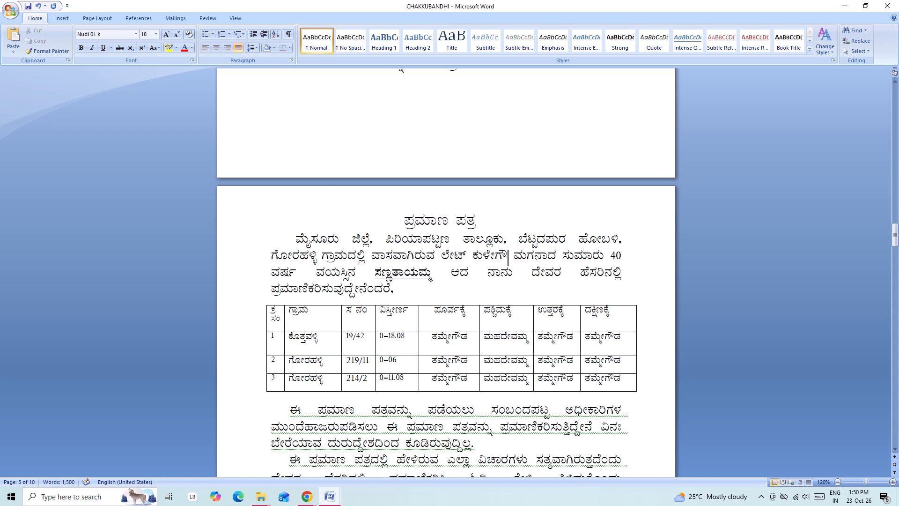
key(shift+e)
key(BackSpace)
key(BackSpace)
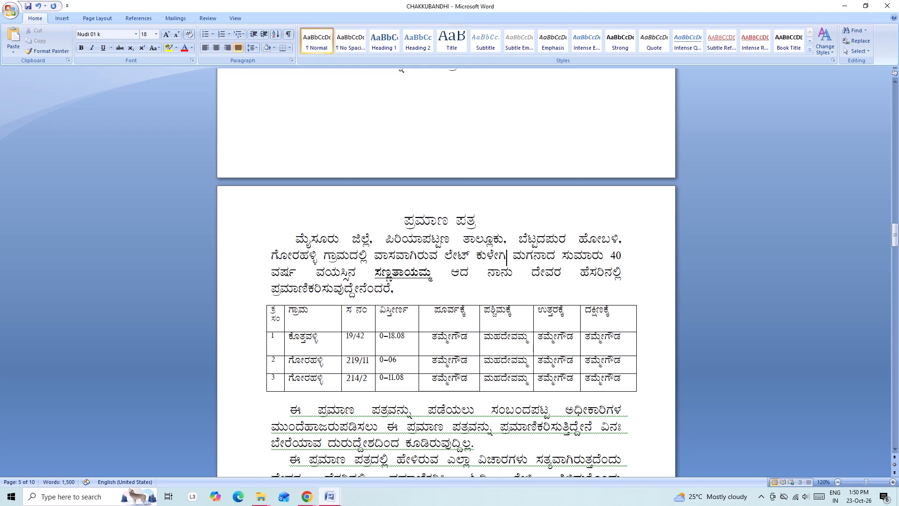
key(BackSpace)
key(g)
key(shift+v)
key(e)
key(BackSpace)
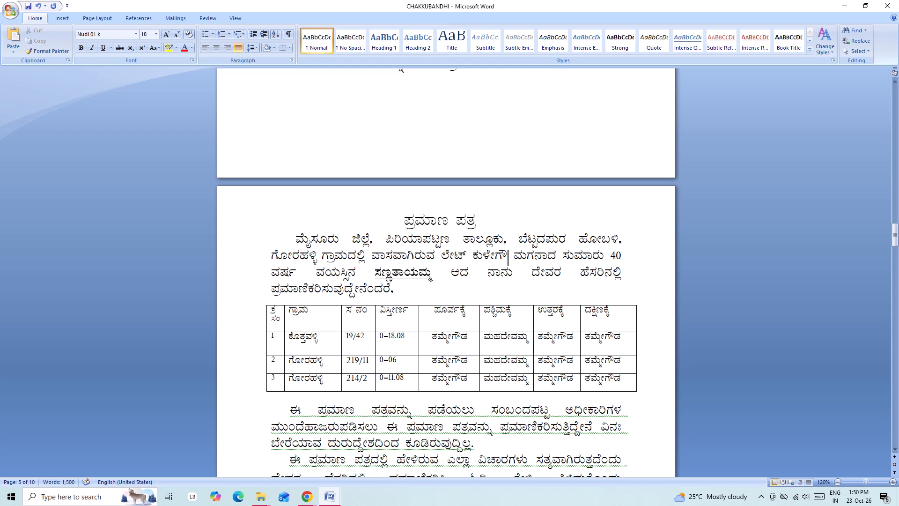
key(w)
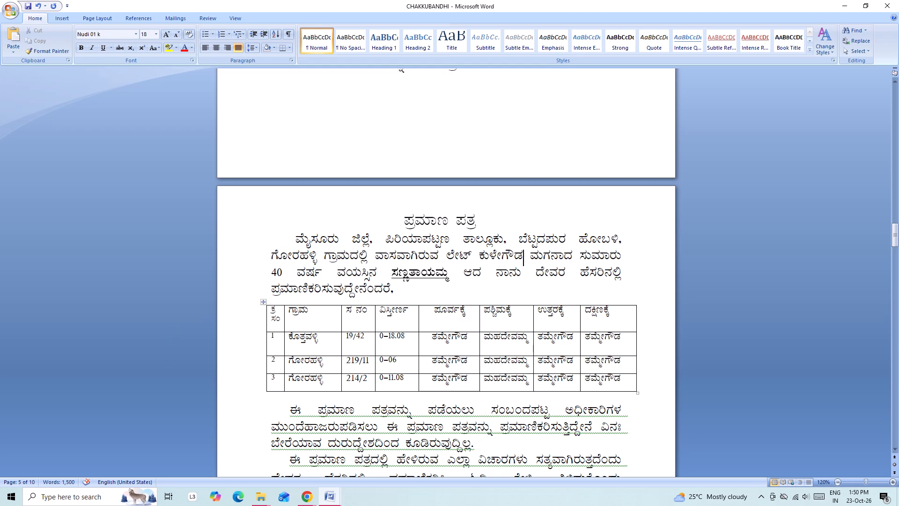
Set the deponent's age in the opening paragraph to 50.
drag(285, 276, 267, 276)
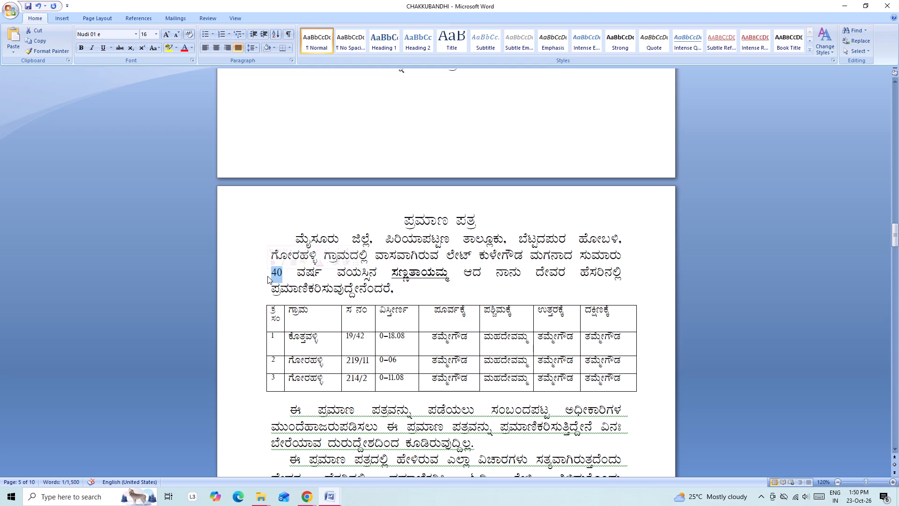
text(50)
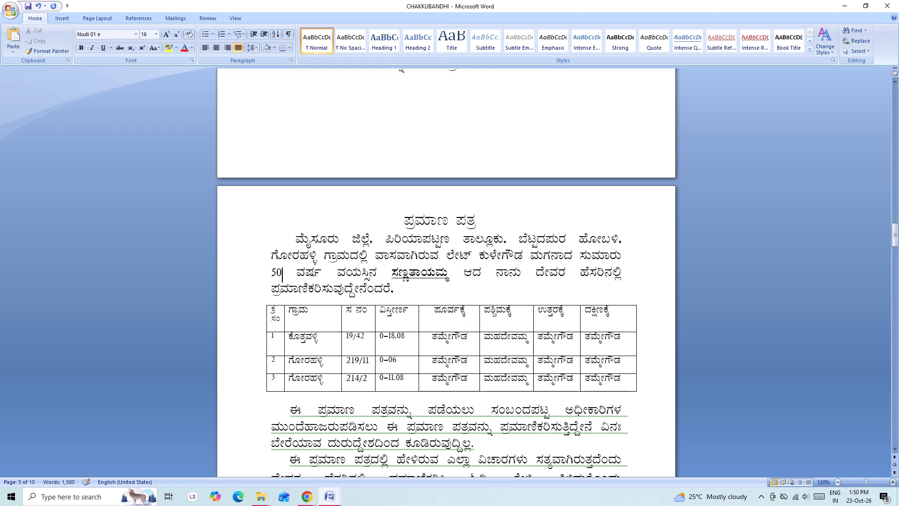
Replace the bold, underlined deponent's name in the opening paragraph with the new deponent's name.
drag(454, 278, 450, 277)
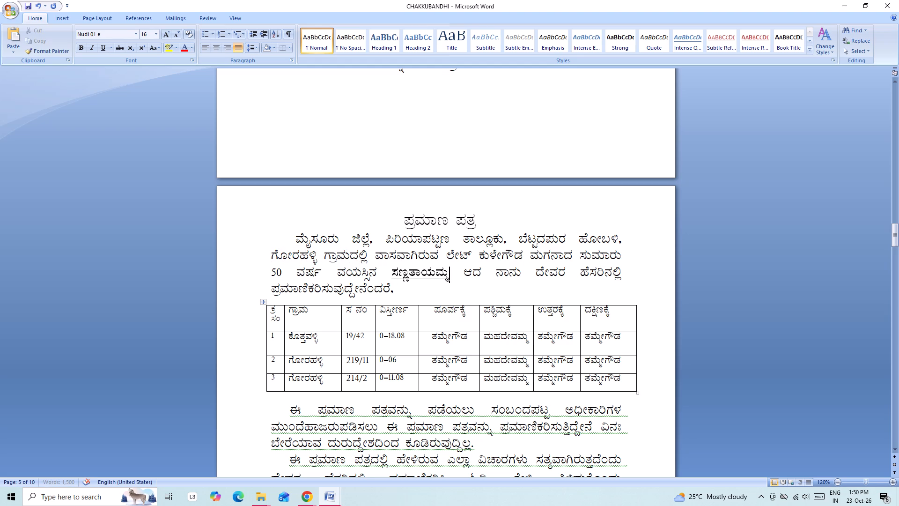
drag(450, 277, 391, 278)
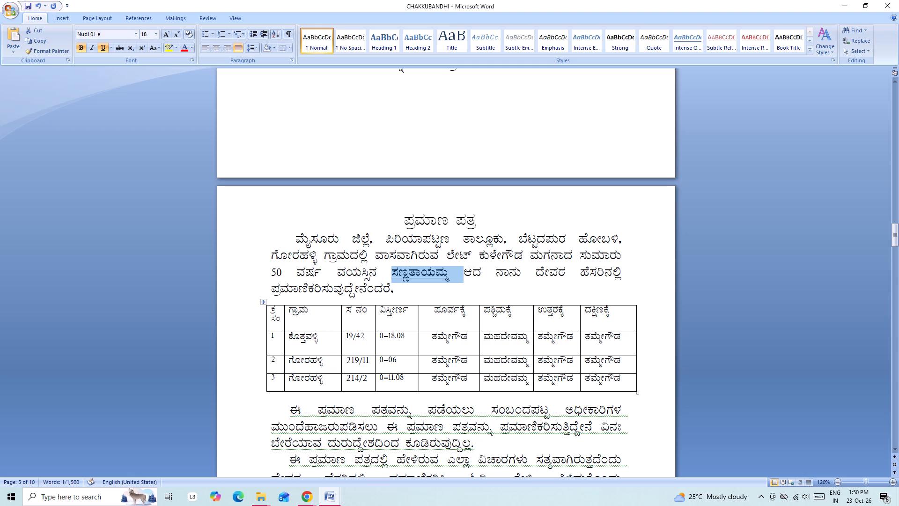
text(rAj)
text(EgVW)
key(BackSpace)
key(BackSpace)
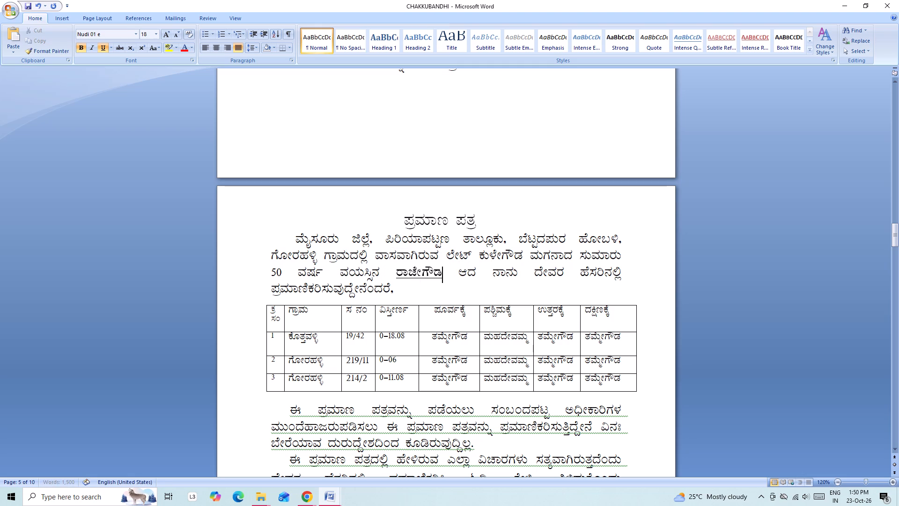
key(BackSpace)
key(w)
Set the survey numbers (ಸ ನಂ) in the land table to 19/13 in row 2 and 19/6 in row 3.
scroll(352, 383, down, 4)
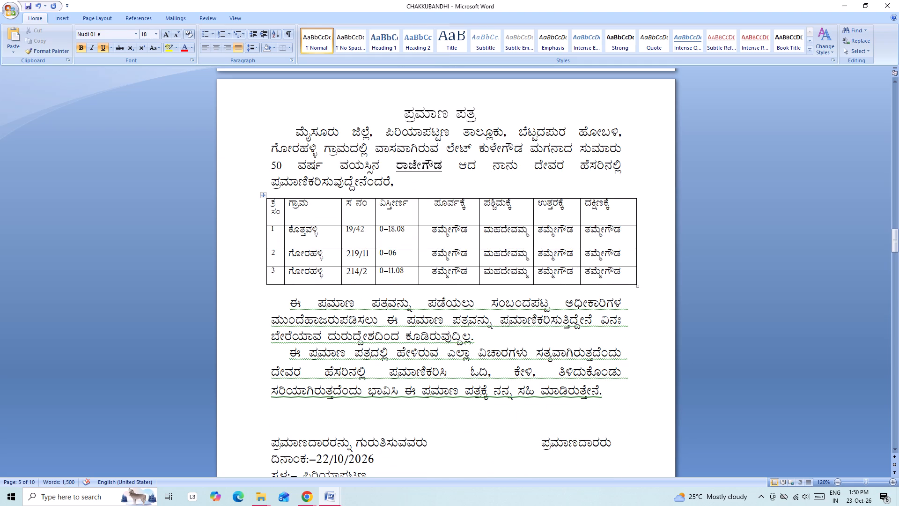
drag(369, 256, 344, 256)
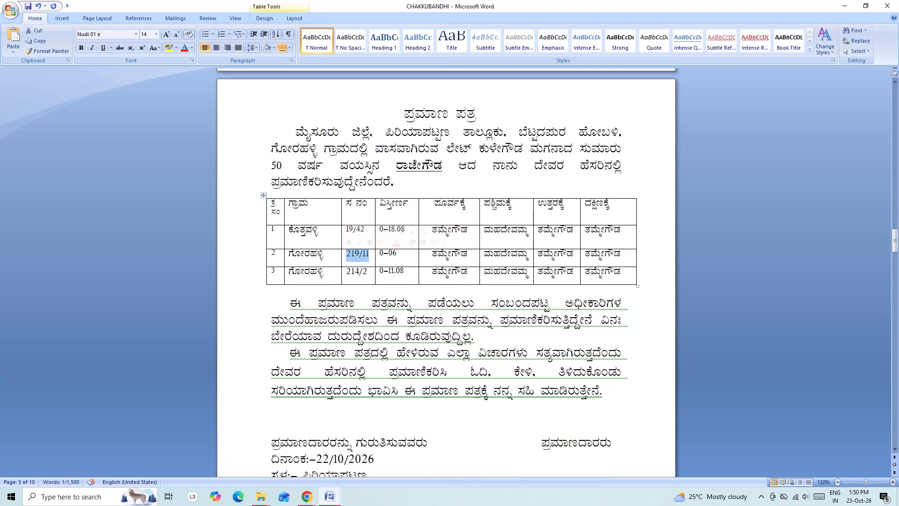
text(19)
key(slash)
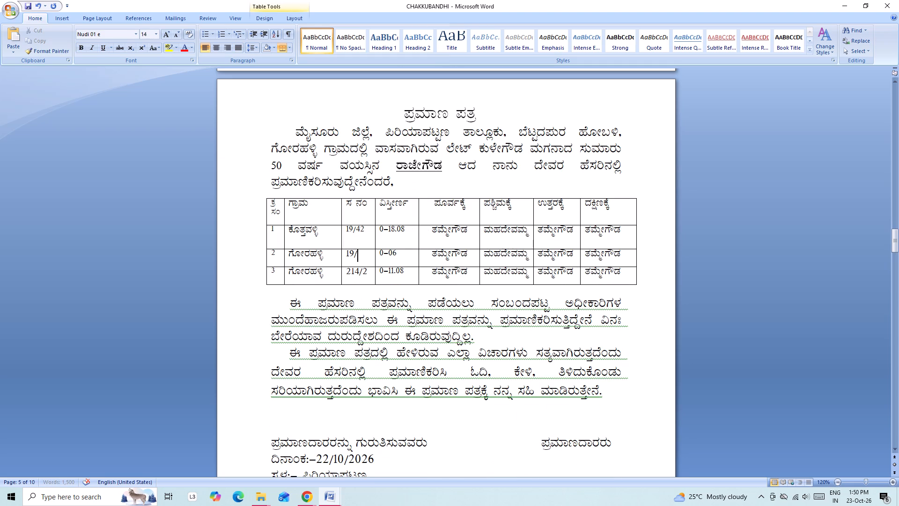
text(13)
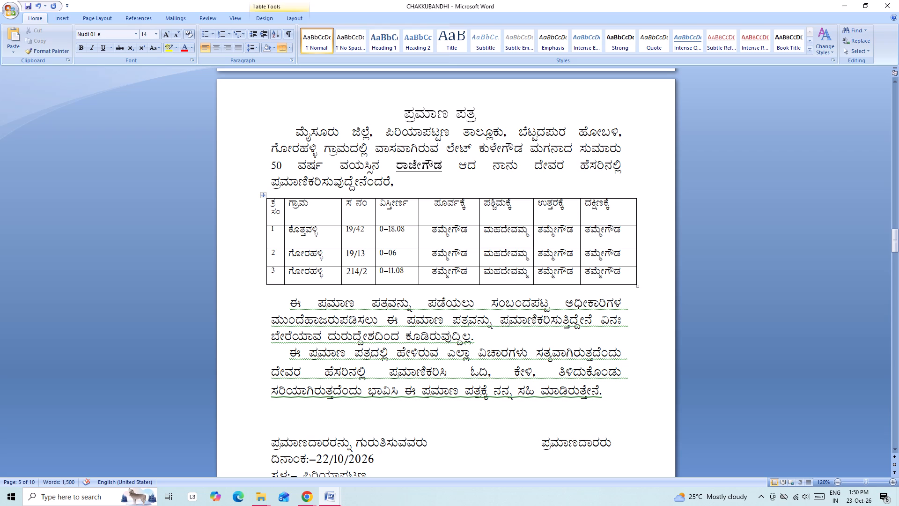
drag(369, 268, 346, 273)
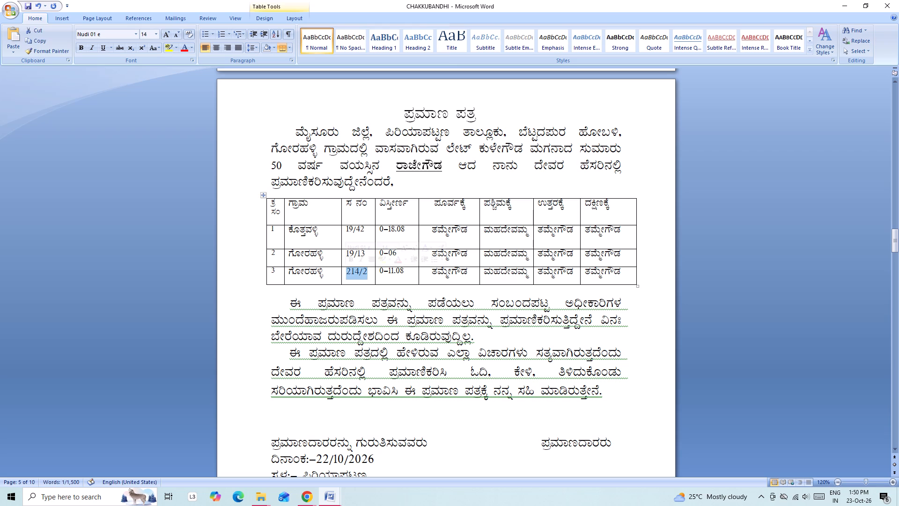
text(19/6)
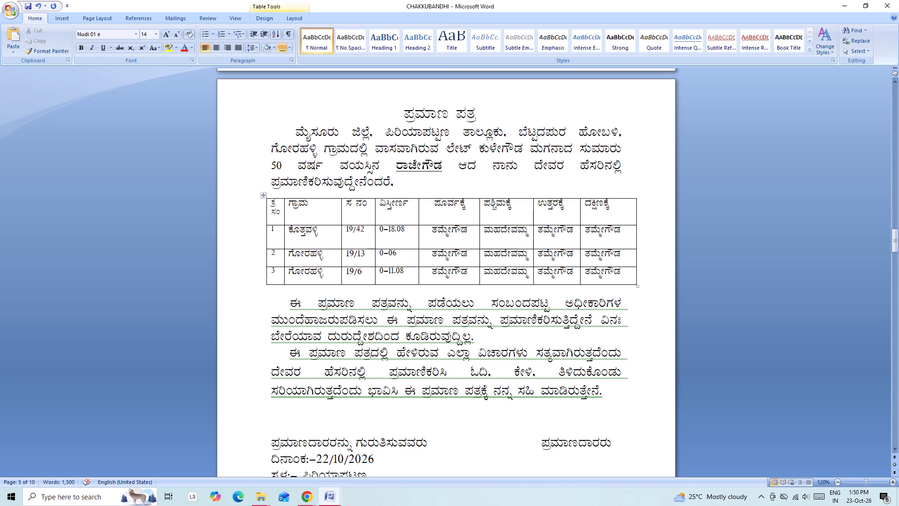
Copy the village name ಕೊತ್ತವಳ್ಳಿ from row 1 of the land table over the village names in rows 2 and 3.
drag(290, 227, 322, 231)
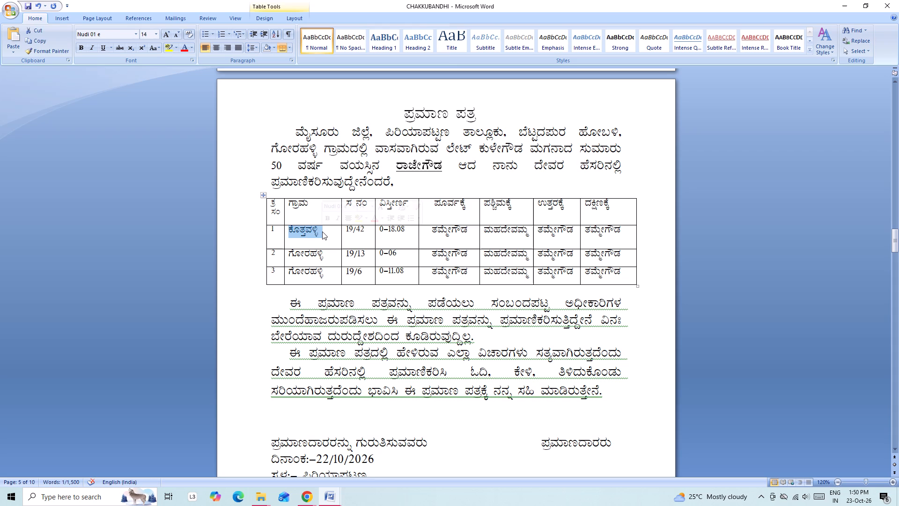
click(322, 231)
drag(322, 231, 306, 232)
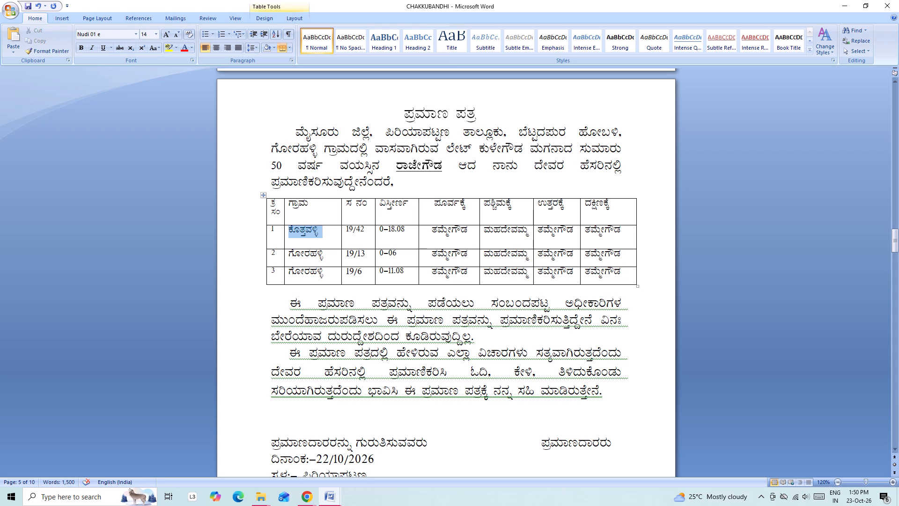
drag(306, 232, 292, 236)
key(ctrl+c)
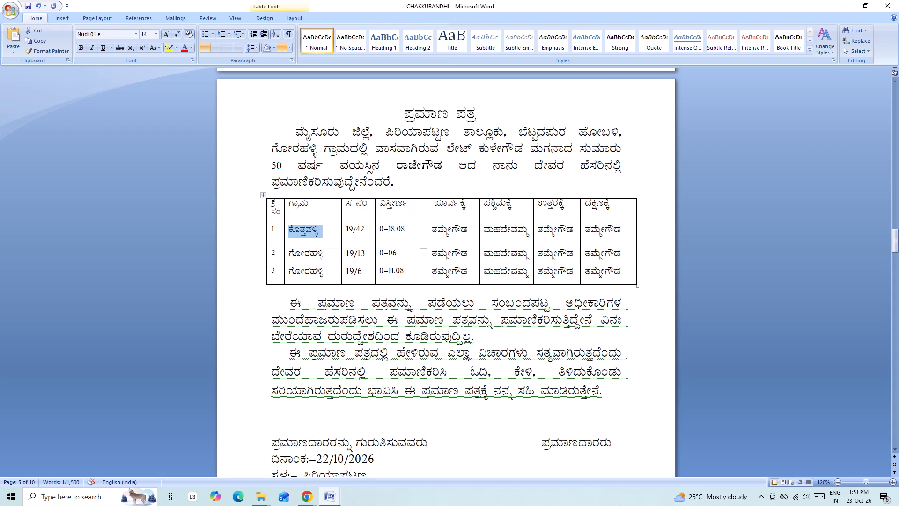
drag(289, 253, 300, 277)
key(ctrl+v)
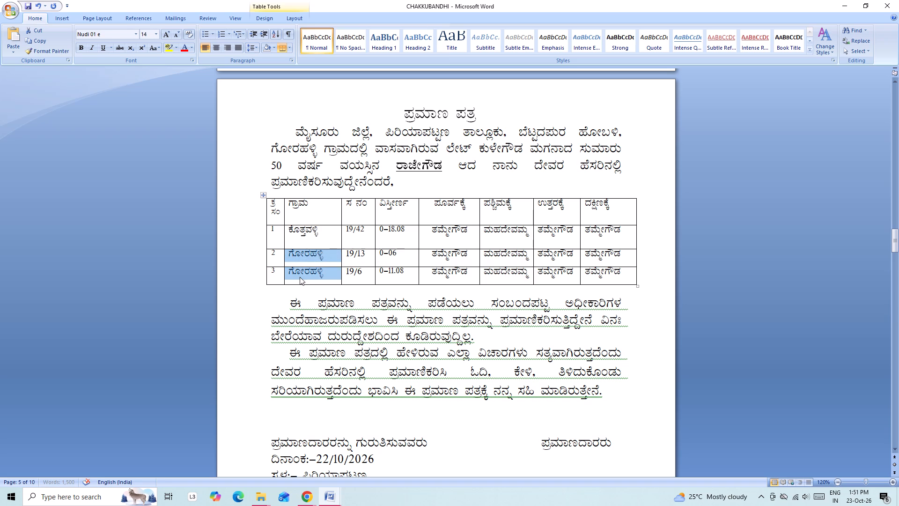
click(331, 277)
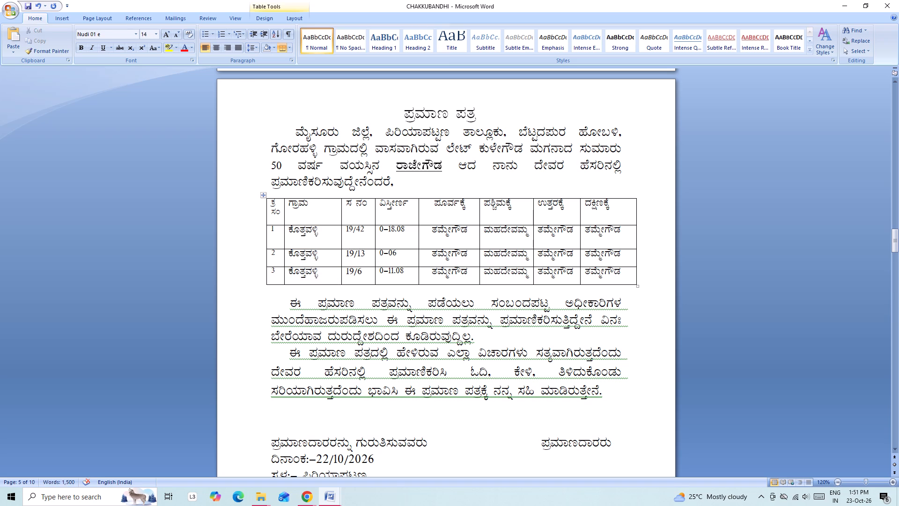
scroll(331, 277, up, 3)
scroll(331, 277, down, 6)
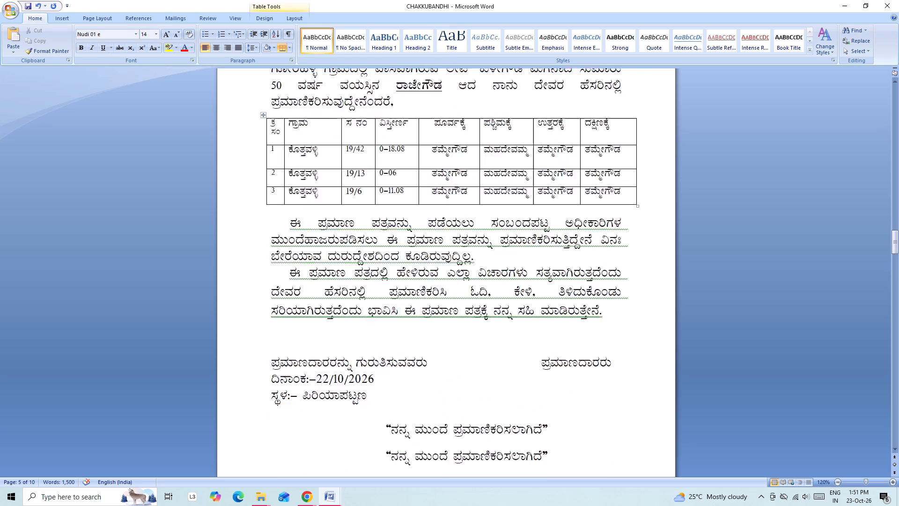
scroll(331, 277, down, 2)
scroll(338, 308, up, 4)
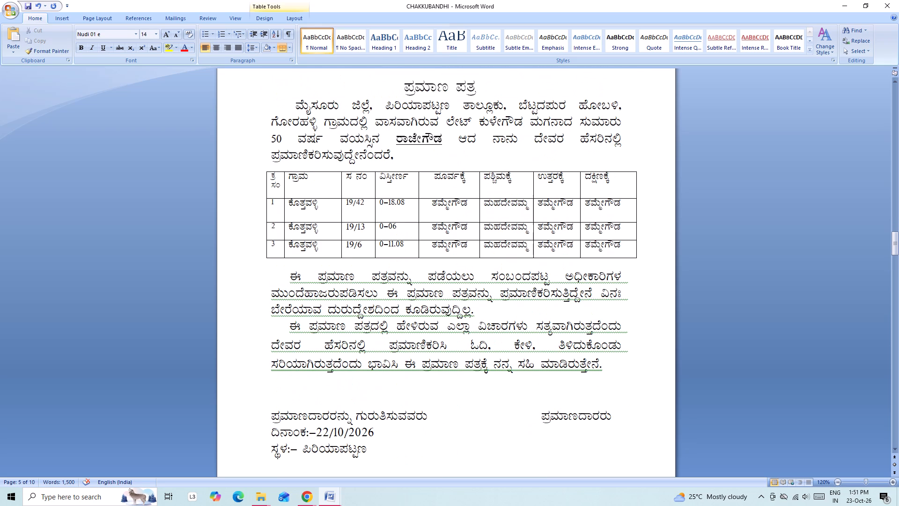
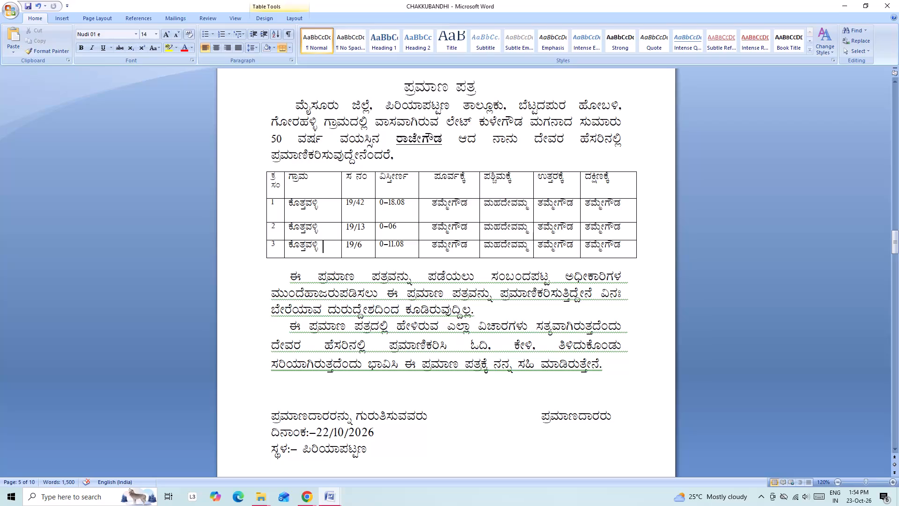
Set the date (ದಿನಾಂಕ) below the affidavit's closing text to 23/10/2026.
click(331, 428)
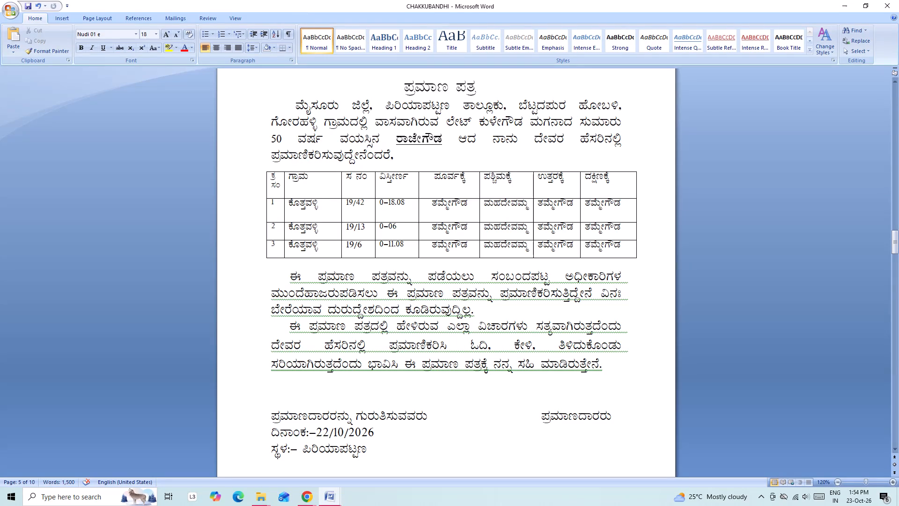
key(BackSpace)
key(3)
scroll(421, 390, up, 4)
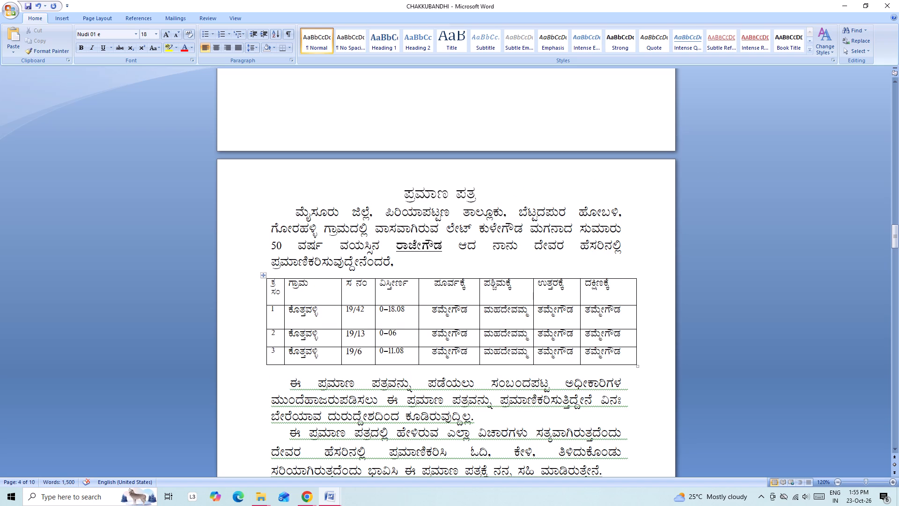
scroll(431, 347, down, 2)
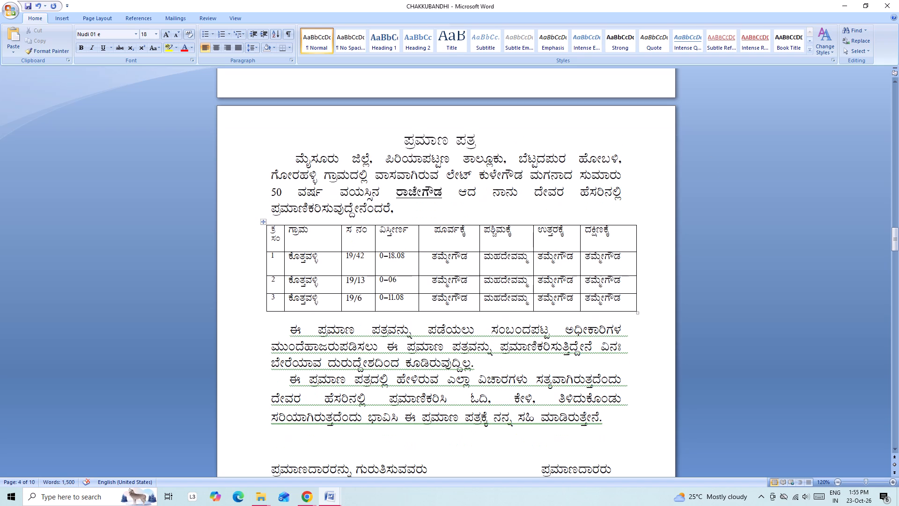